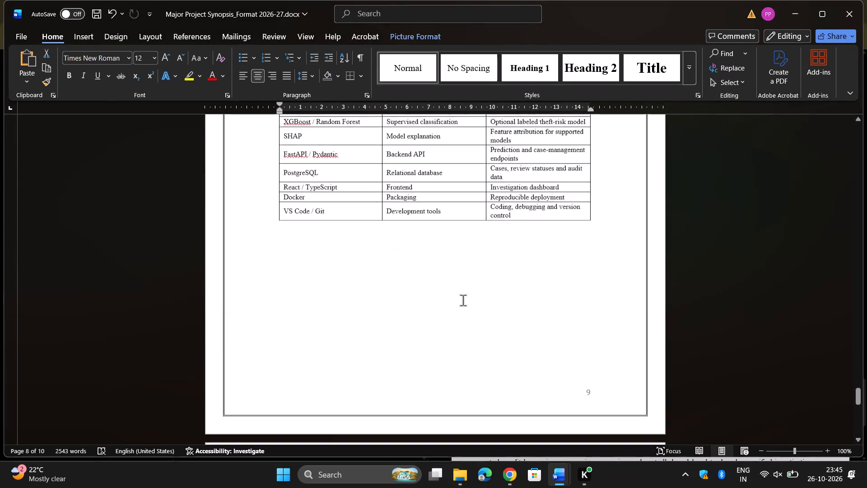
scroll(463, 300, "down", 3)
scroll(463, 300, "up", 12)
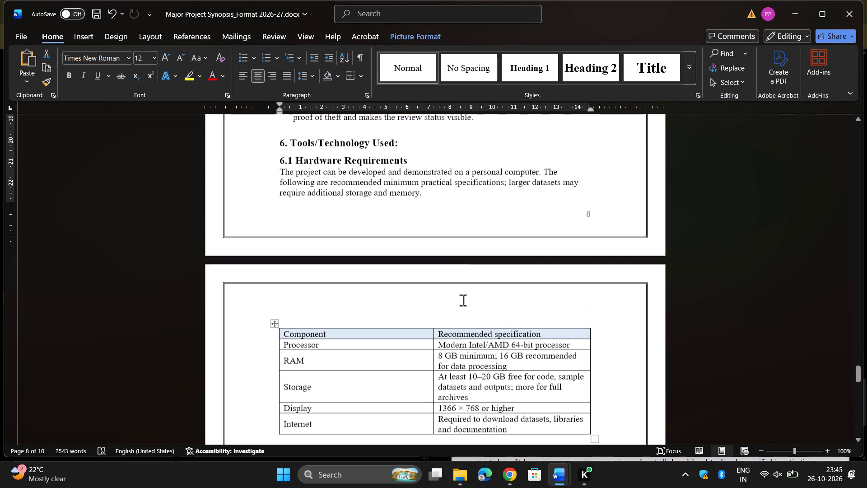
scroll(463, 300, "up", 5)
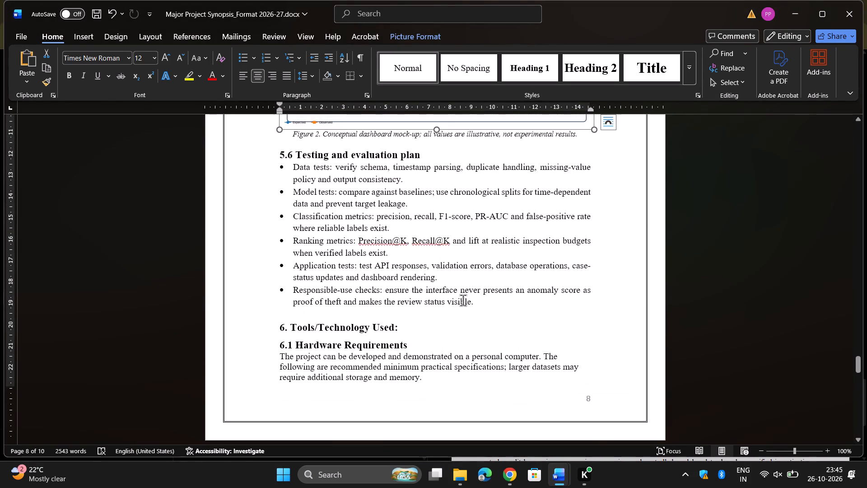
scroll(463, 300, "down", 11)
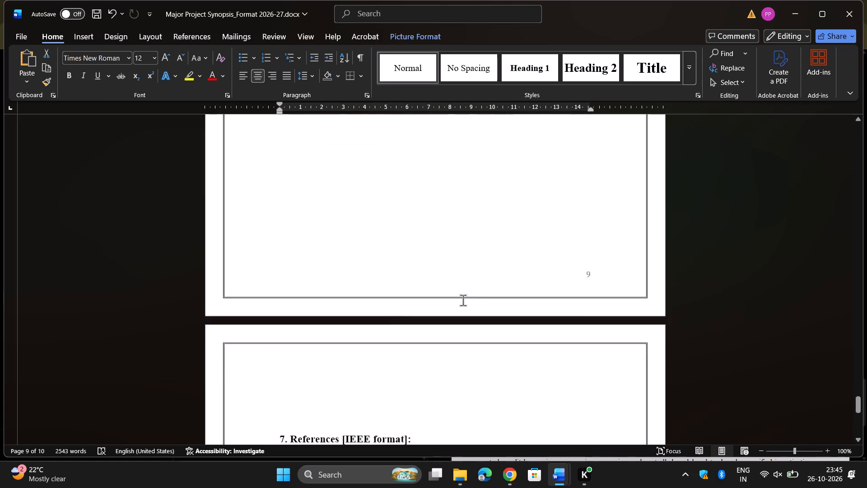
scroll(463, 300, "down", 11)
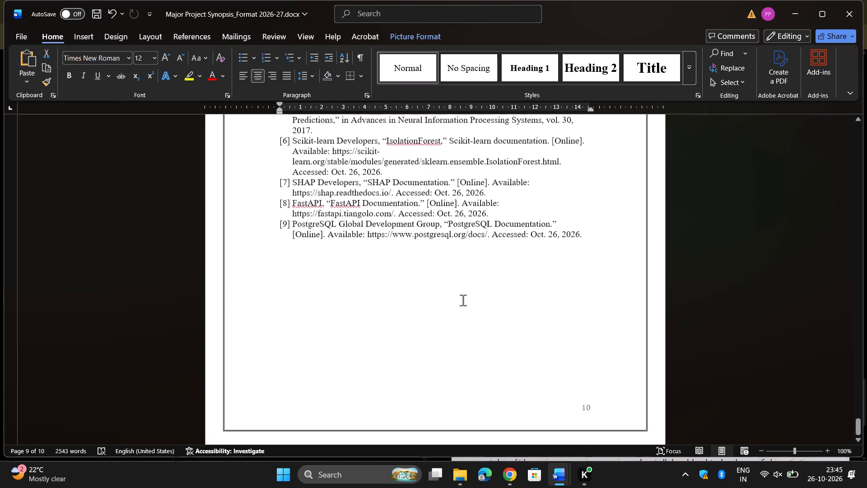
Review the earlier sections of the synopsis, from the system architecture figure back to the cover page.
scroll(463, 300, "up", 16)
scroll(463, 300, "up", 5)
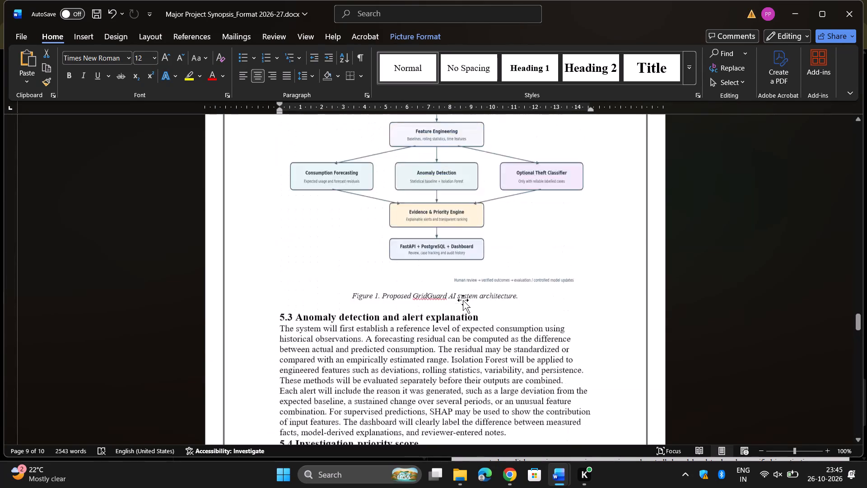
scroll(463, 300, "down", 3)
scroll(463, 300, "up", 6)
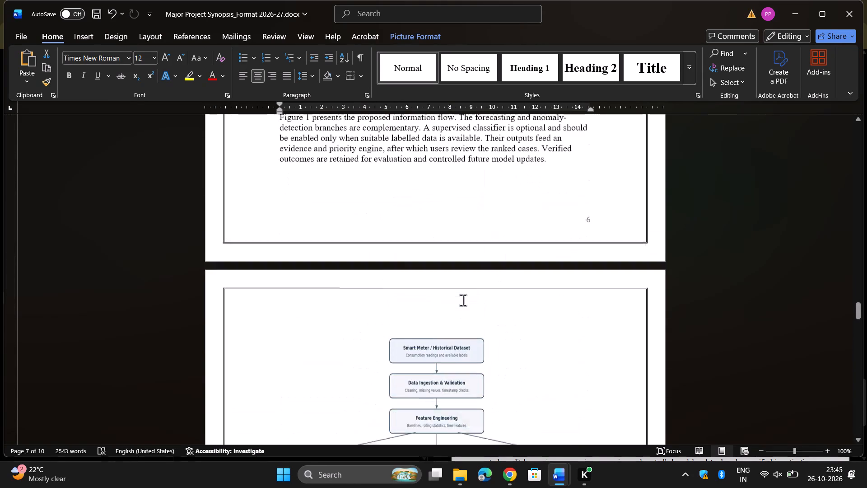
scroll(463, 300, "up", 9)
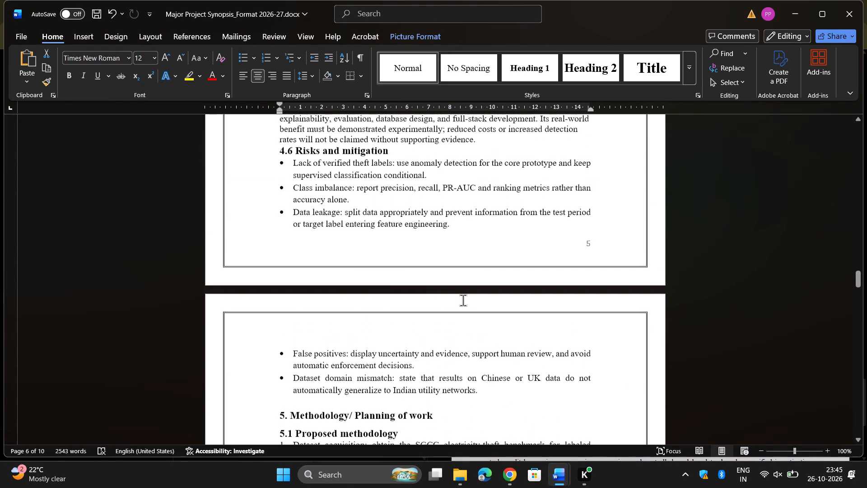
scroll(463, 300, "up", 19)
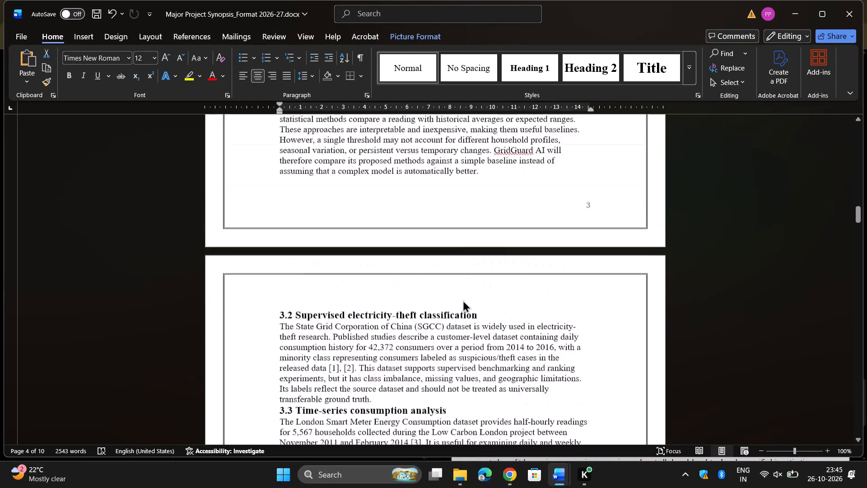
scroll(463, 300, "up", 8)
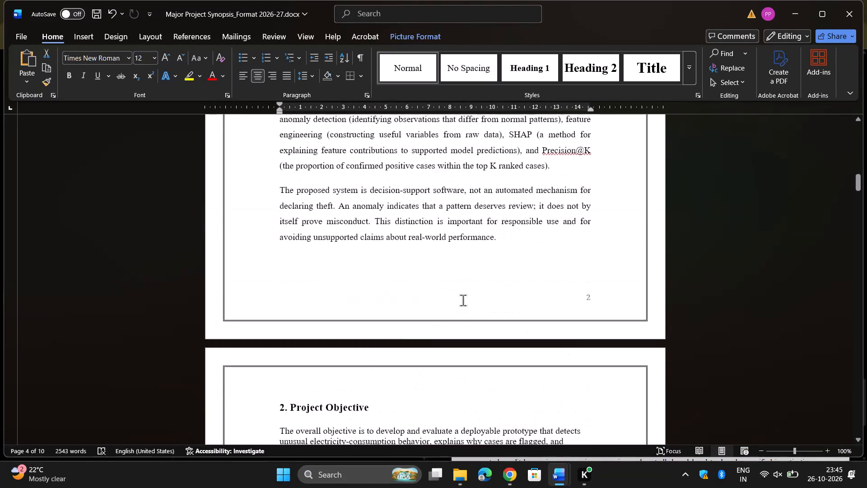
scroll(463, 300, "up", 14)
scroll(463, 300, "down", 1)
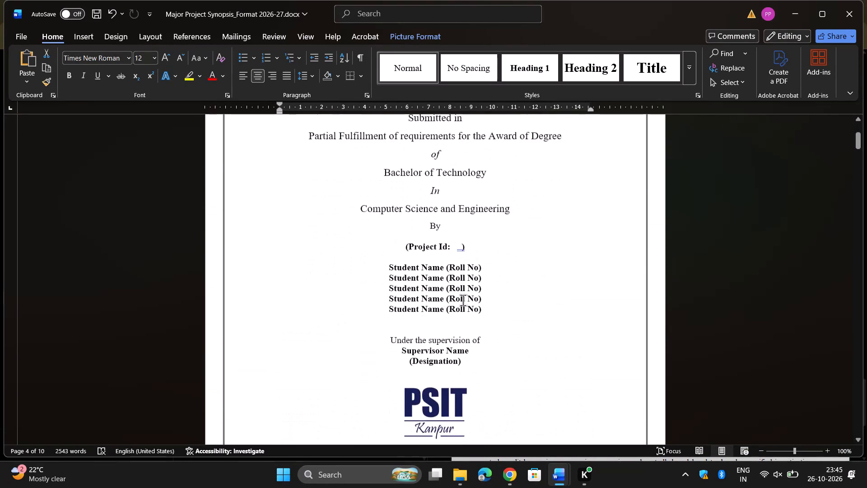
scroll(463, 300, "down", 1)
scroll(463, 300, "up", 3)
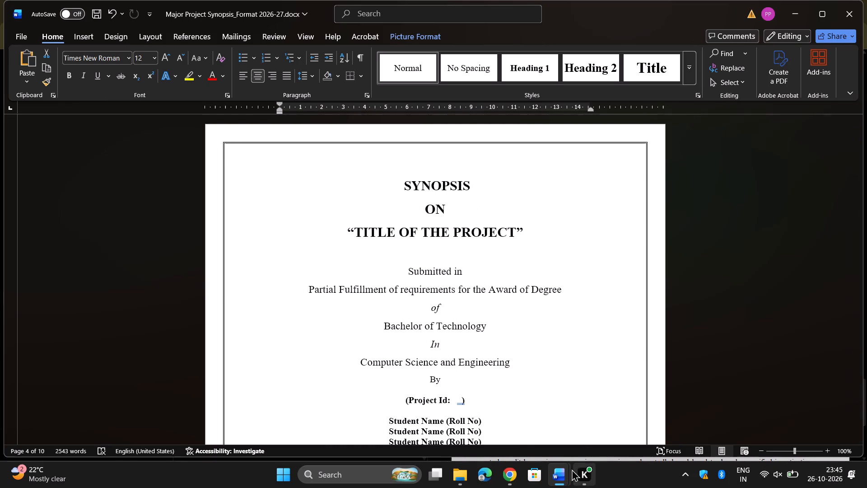
Switch to the GridGuard_AI_Upgraded_Synopsis document and examine its references and cover page.
left_click(607, 423)
scroll(445, 230, "up", 3)
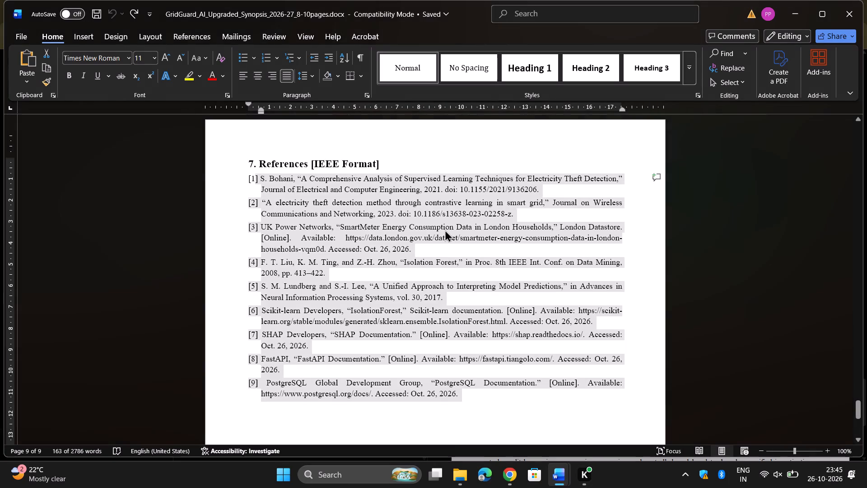
scroll(445, 230, "up", 20)
scroll(445, 230, "up", 20)
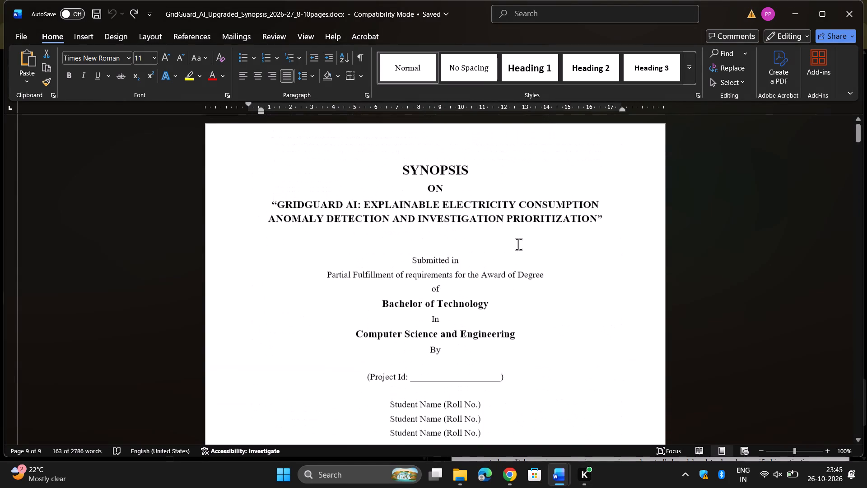
left_click(520, 245)
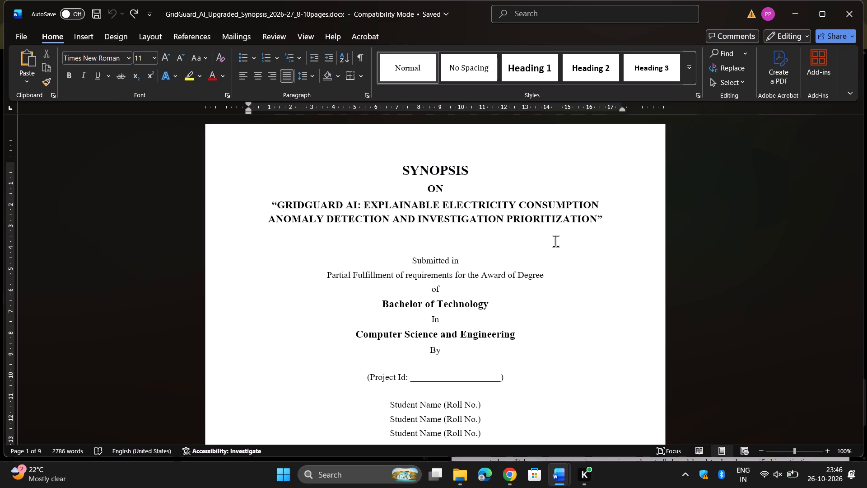
left_click(516, 479)
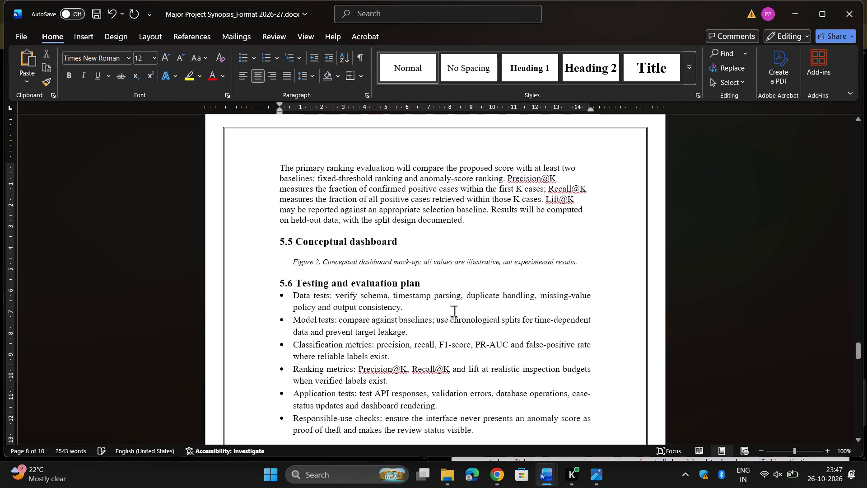
key("ctrl+v")
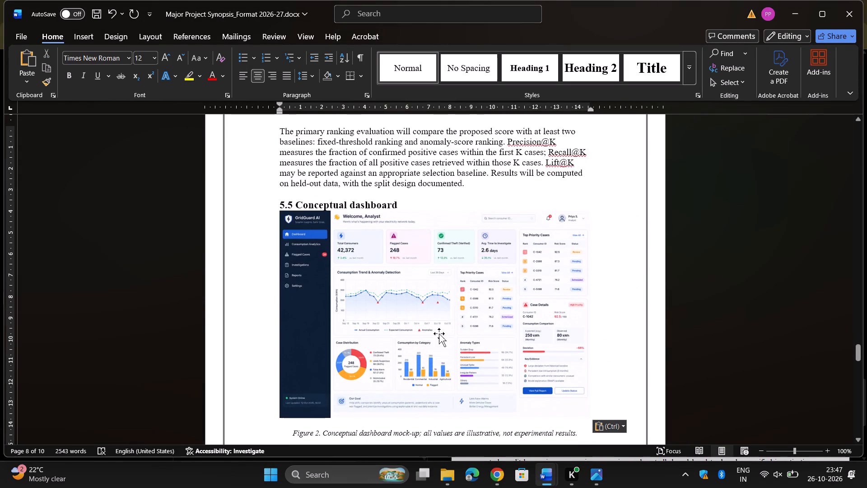
Delete five blank lines above the "7. References [IEEE format]:" heading.
scroll(443, 345, "down", 14)
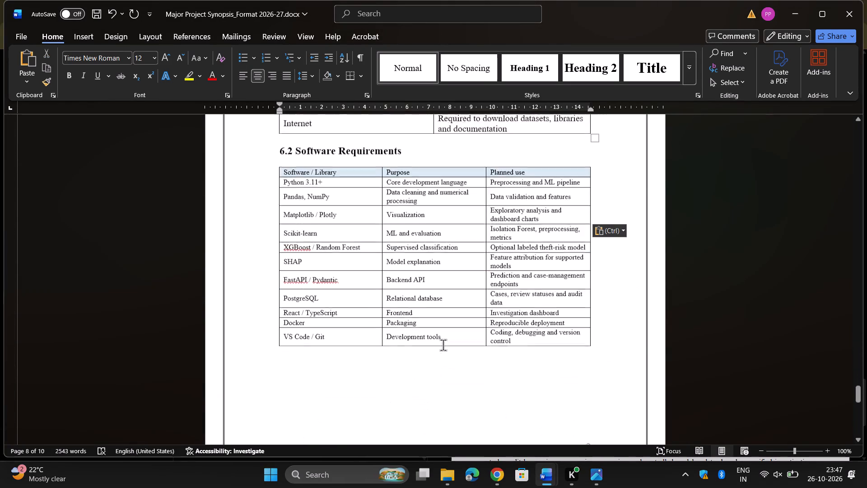
scroll(443, 345, "down", 8)
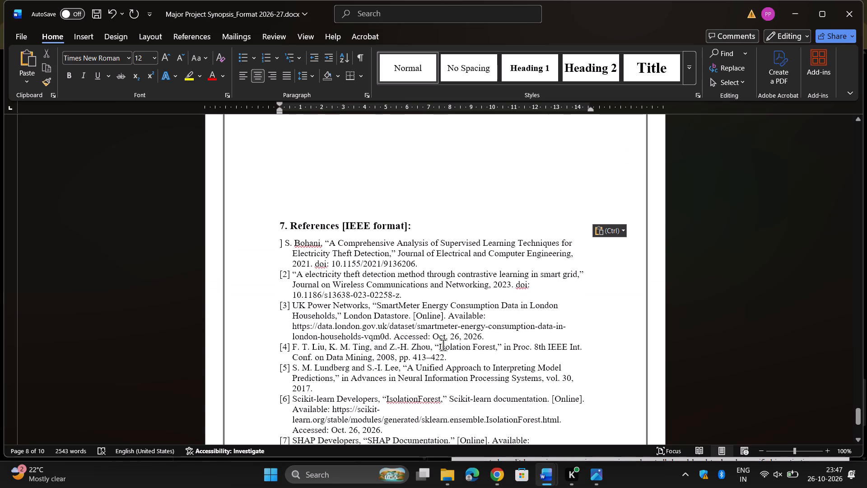
left_click(280, 218)
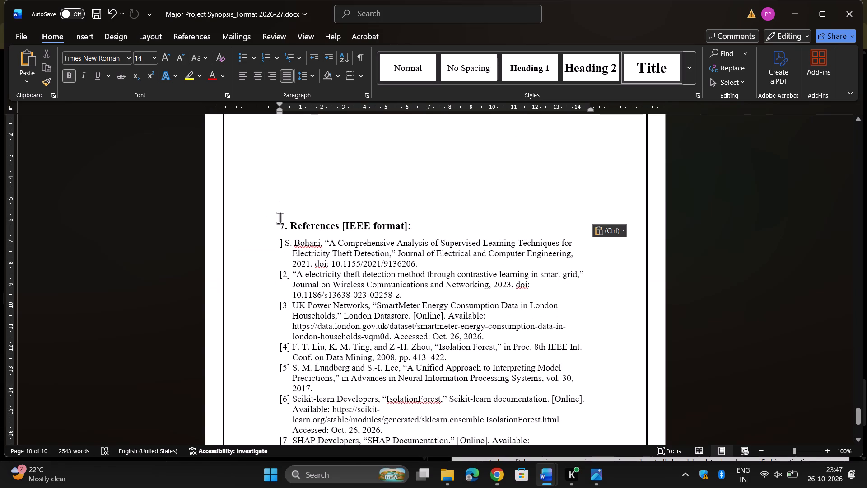
key("BackSpace")
key("BackSpace")
key("BackSpace")
key("BackSpace")
key("BackSpace")
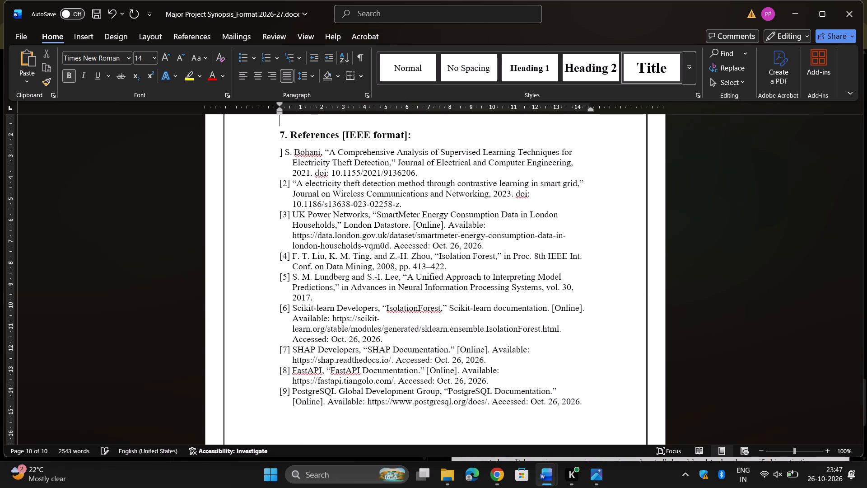
Insert a blank line between the "5.5 Conceptual dashboard" heading and the new dashboard image.
scroll(280, 218, "up", 7)
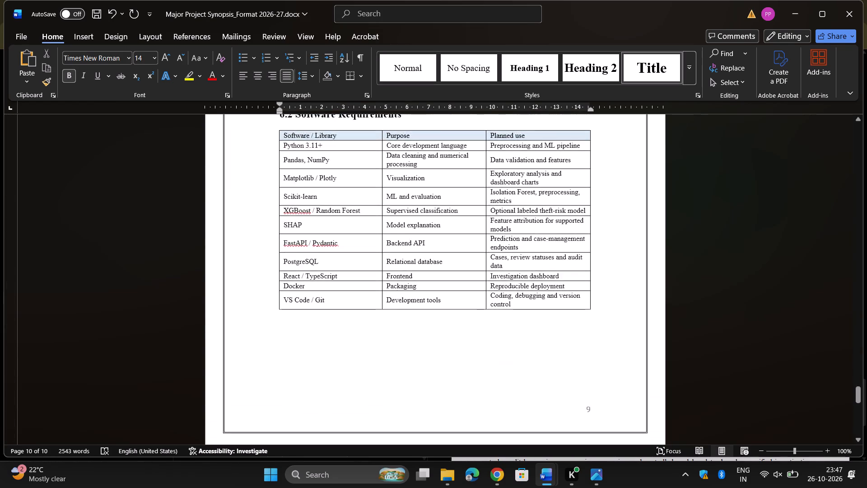
scroll(280, 218, "up", 15)
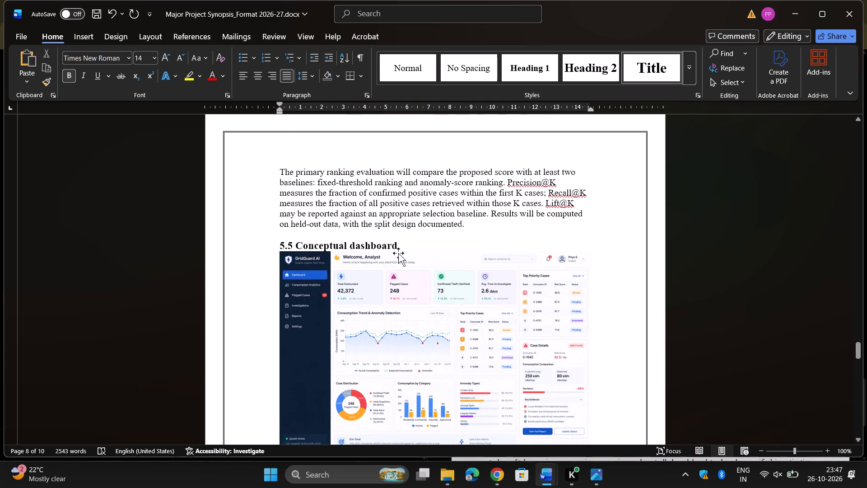
left_click(398, 244)
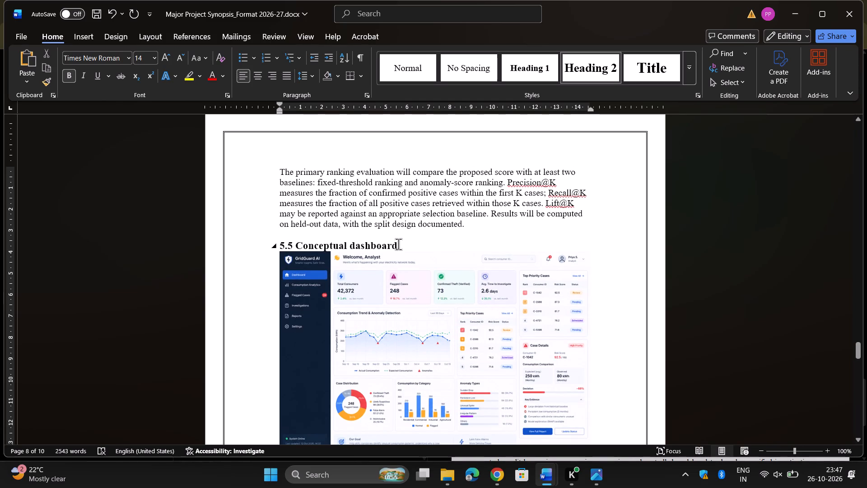
key("Return")
Delete the remaining blank lines above the "7. References [IEEE format]:" heading at the start of its page.
scroll(398, 244, "down", 1)
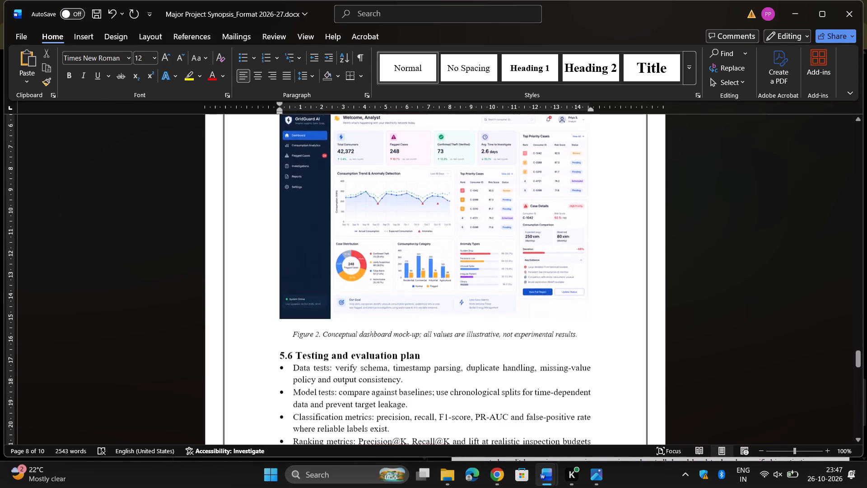
scroll(398, 244, "down", 1)
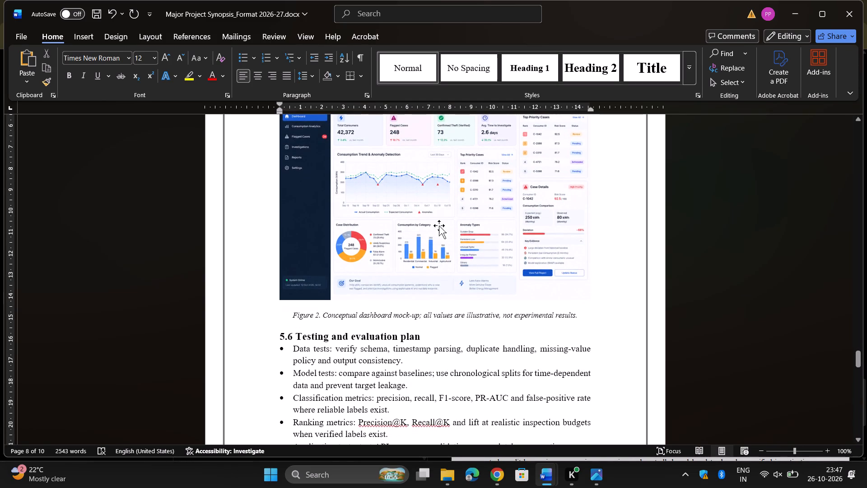
scroll(439, 224, "up", 4)
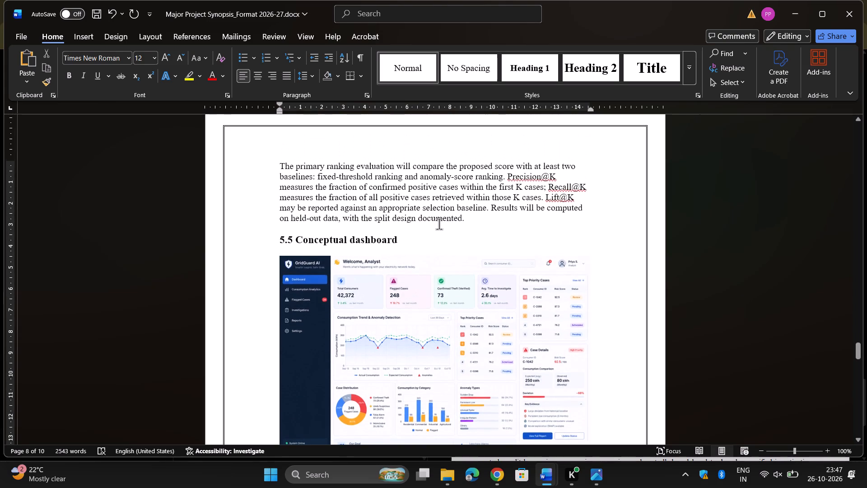
scroll(439, 224, "down", 11)
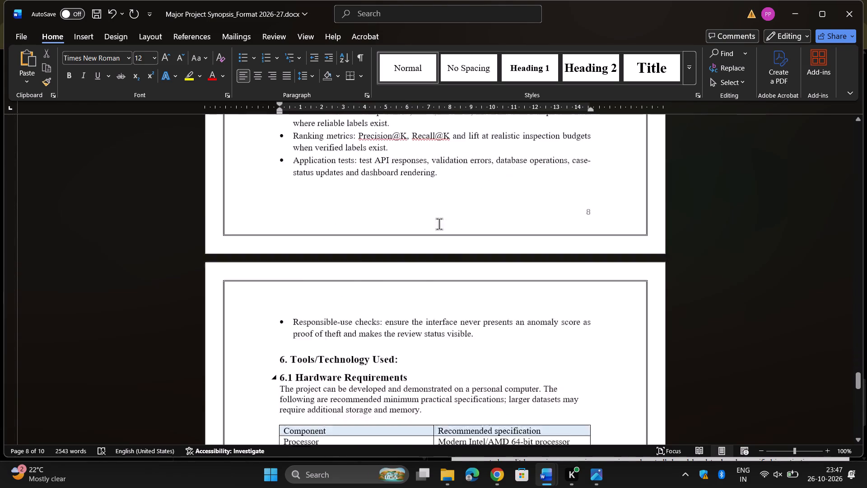
scroll(439, 224, "down", 11)
scroll(439, 224, "up", 5)
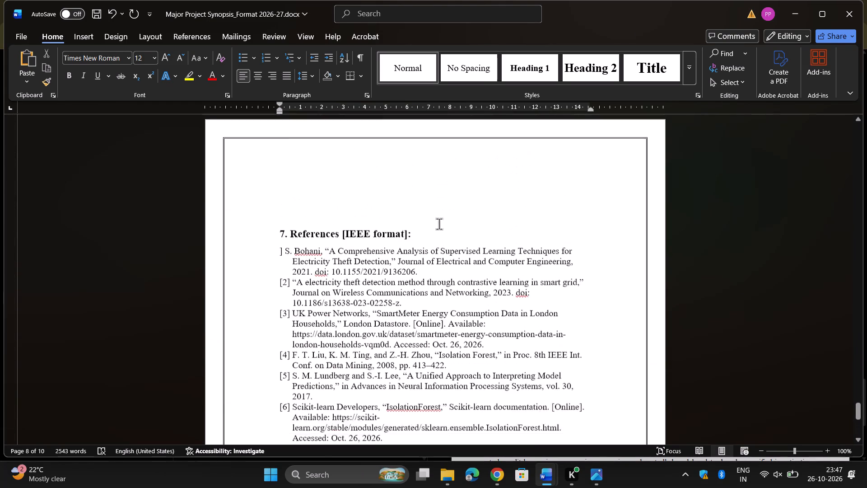
scroll(439, 224, "up", 1)
left_click(280, 286)
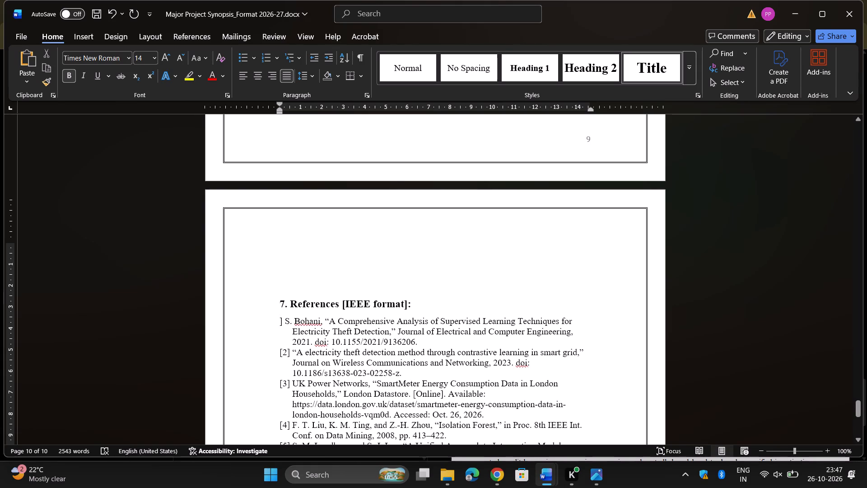
key("BackSpace")
key("BackSpace")
key("BackSpace")
Review the synopsis layout from the references section back to the cover page.
scroll(282, 308, "up", 1)
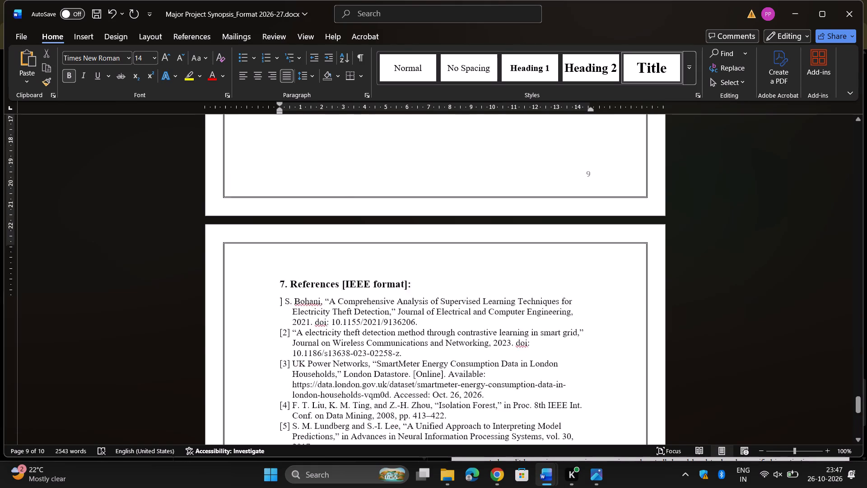
scroll(282, 308, "up", 1)
scroll(282, 308, "down", 10)
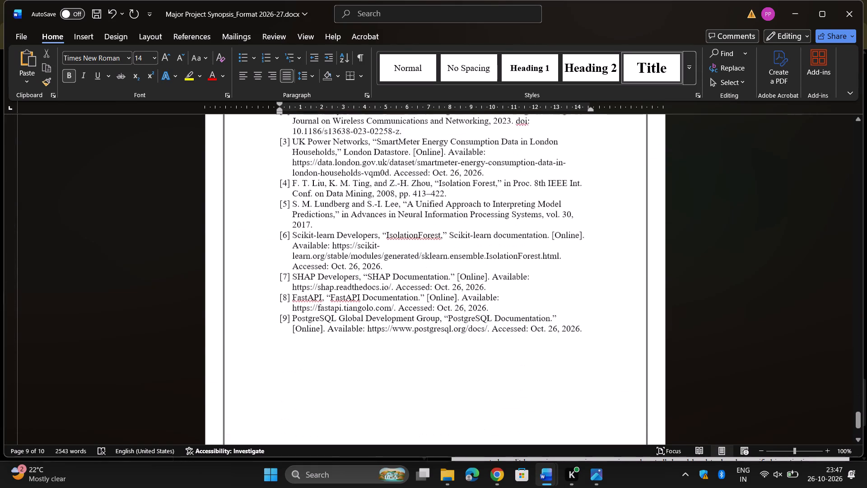
scroll(282, 308, "up", 20)
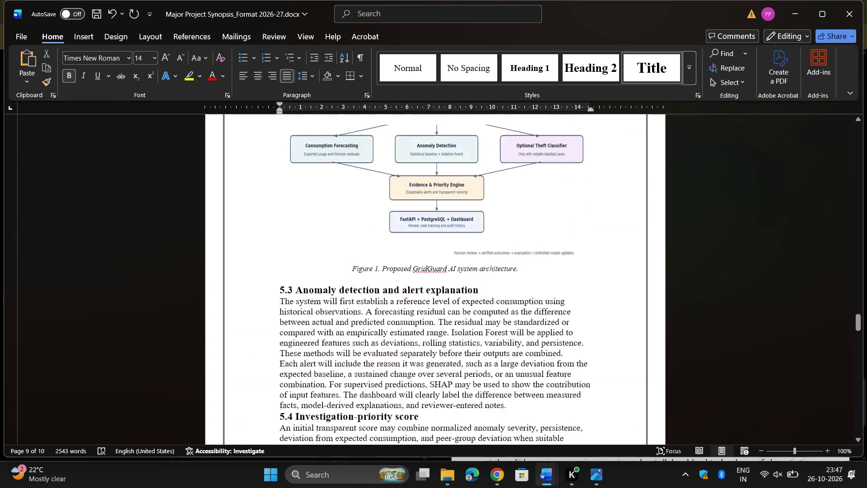
scroll(282, 308, "up", 11)
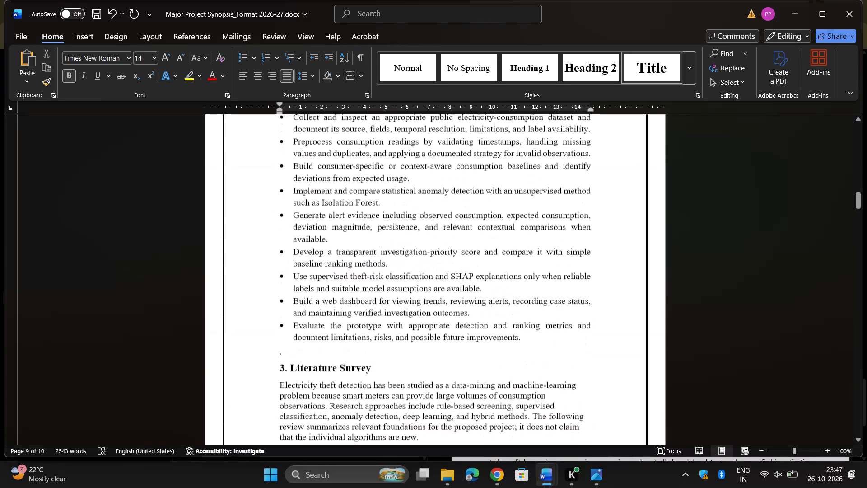
scroll(282, 308, "up", 13)
scroll(282, 308, "down", 4)
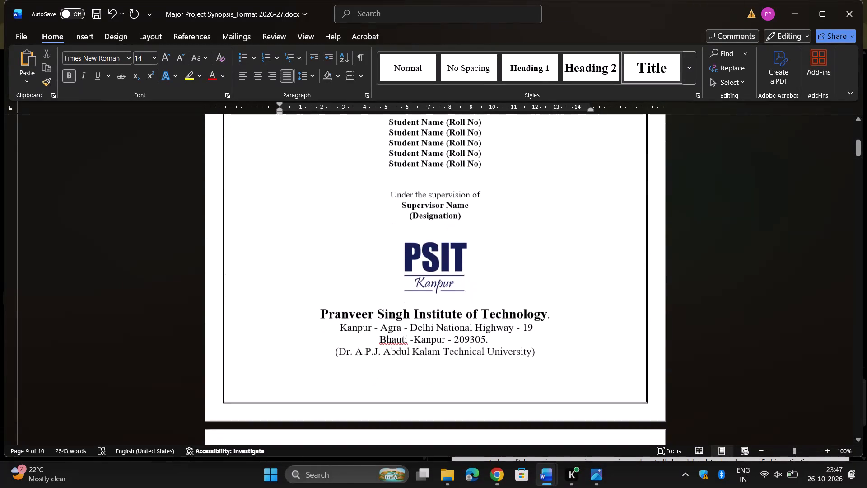
Save the Major Project Synopsis document.
left_click(833, 38)
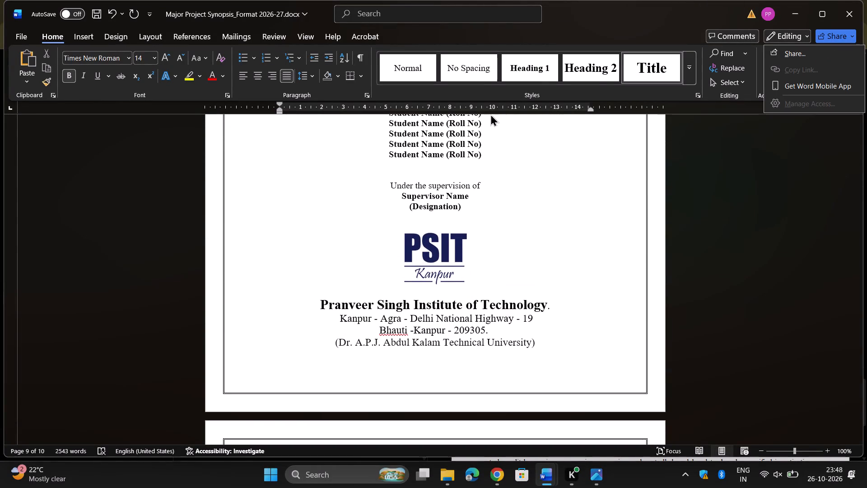
left_click(20, 28)
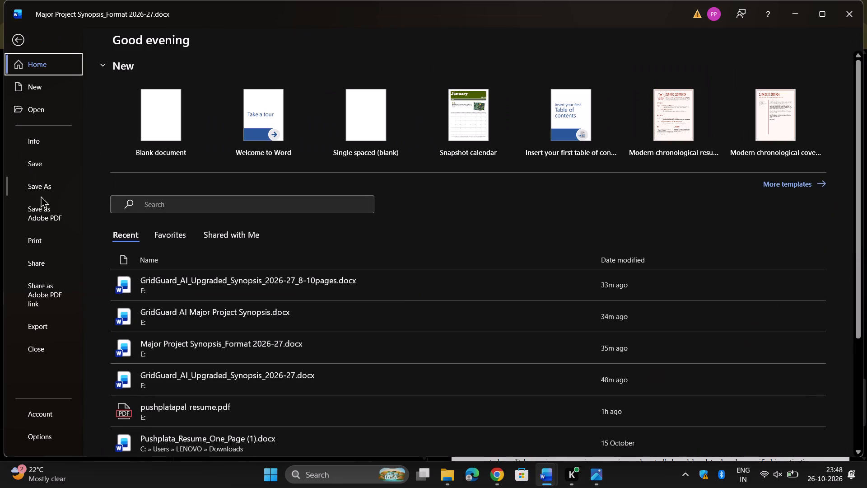
left_click(39, 169)
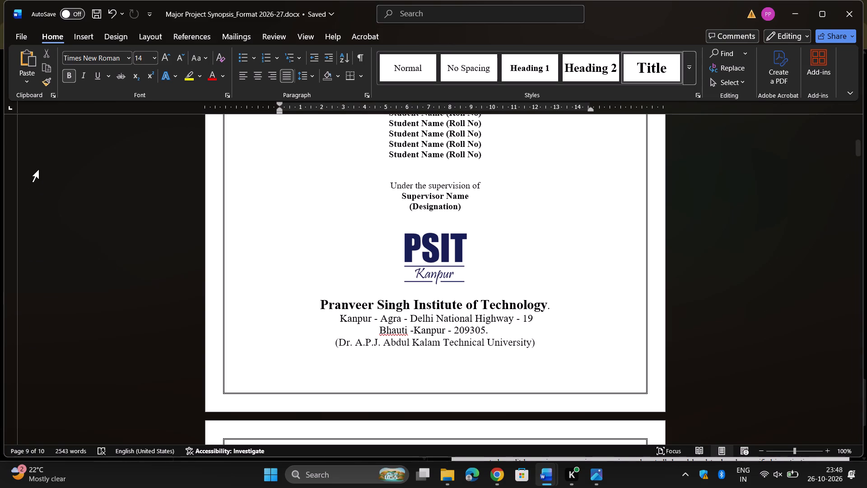
Check the print preview through to the last pages and print the whole synopsis with Microsoft Print to PDF.
left_click(20, 36)
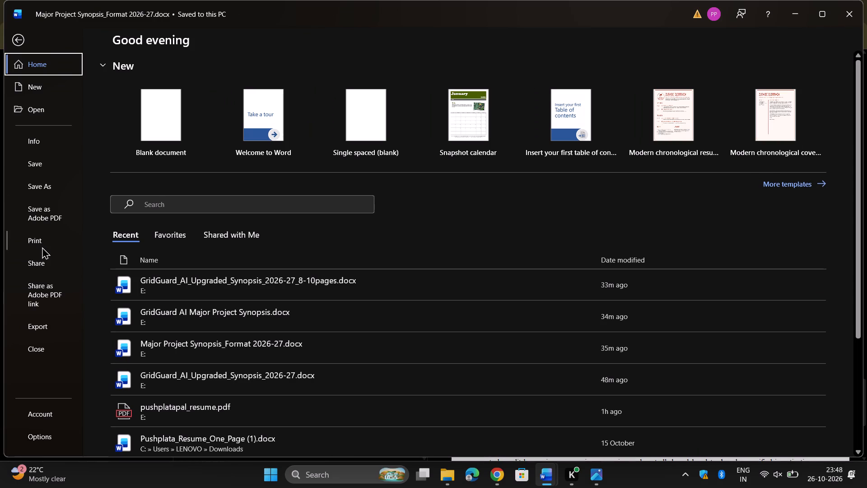
left_click(48, 240)
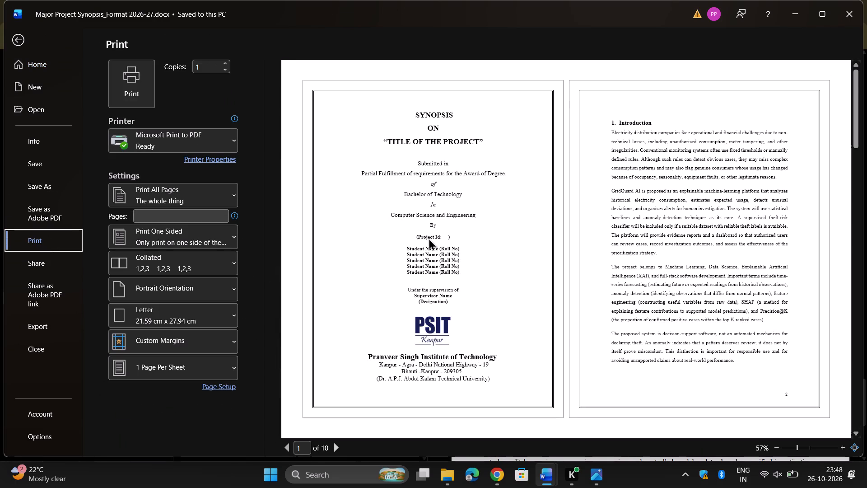
scroll(454, 251, "down", 13)
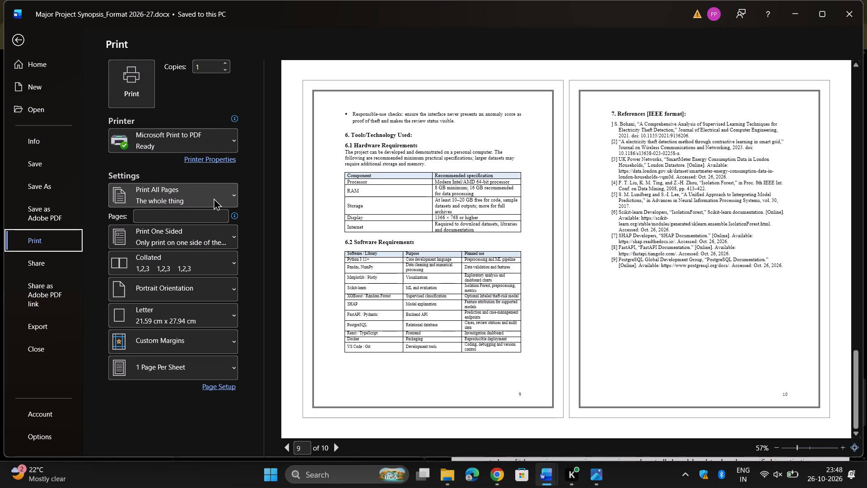
left_click(202, 262)
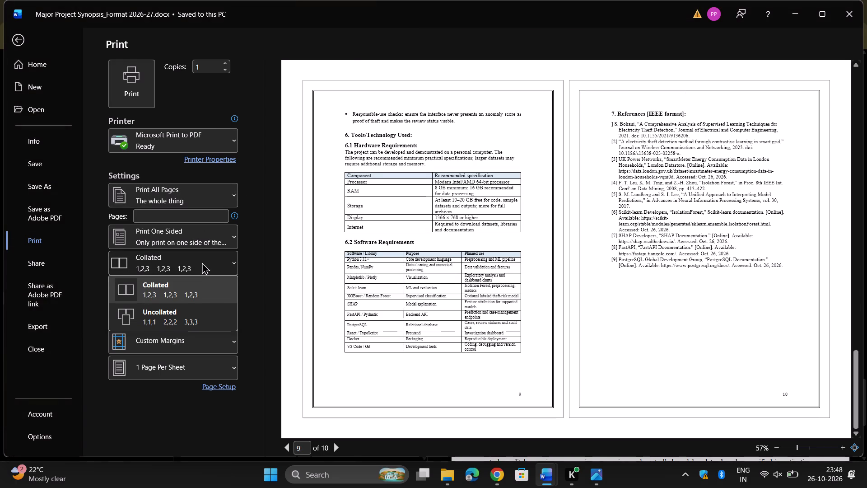
left_click(252, 227)
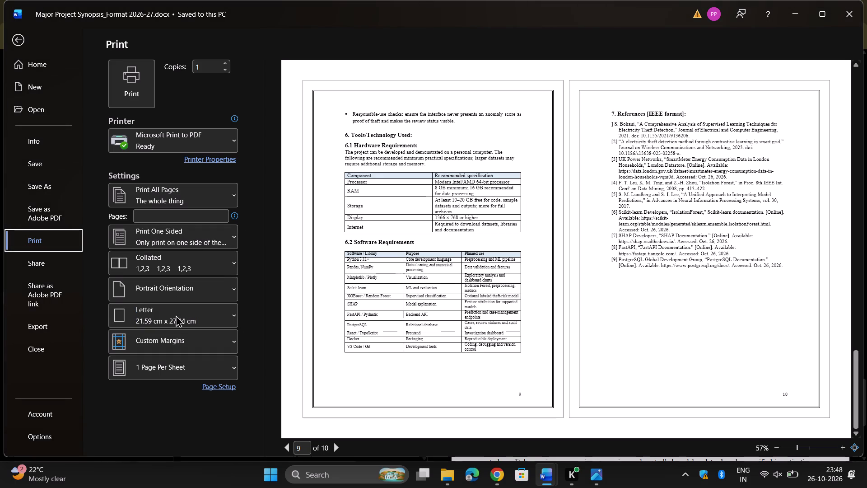
left_click(184, 134)
left_click(205, 94)
left_click(145, 78)
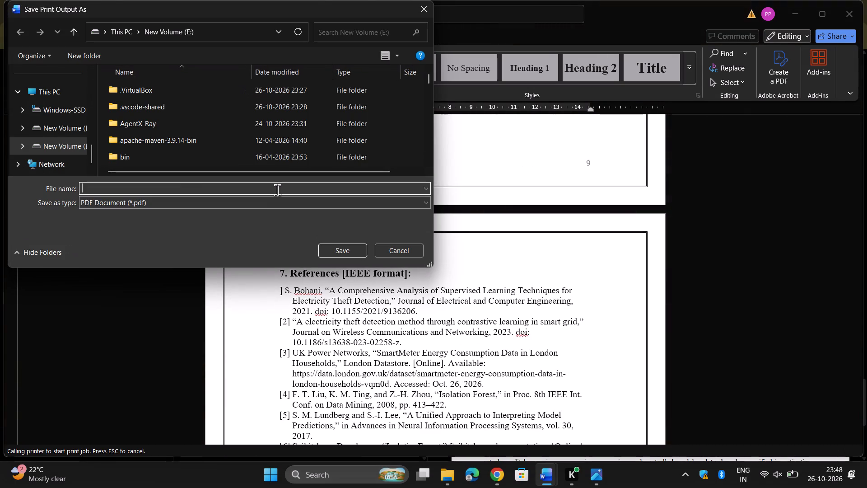
Save the print output as a PDF named "GridGuard majorproject synopsis" on New Volume (E:).
left_click(192, 192)
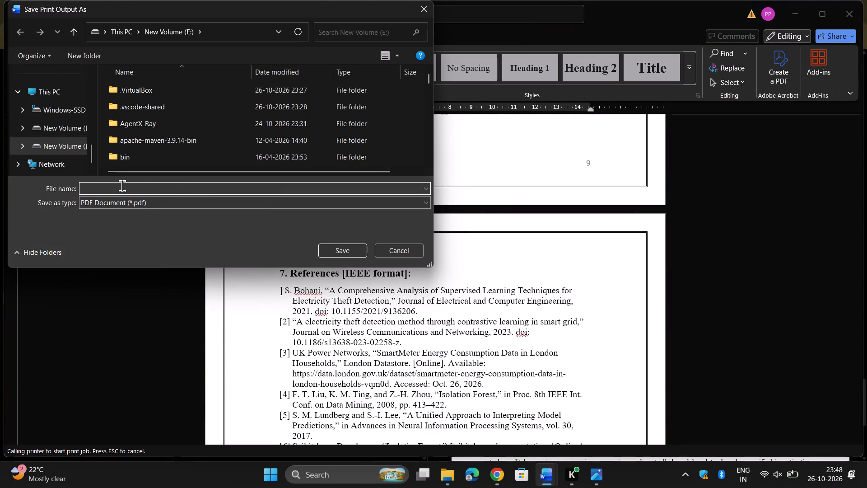
left_click(122, 186)
type("grid")
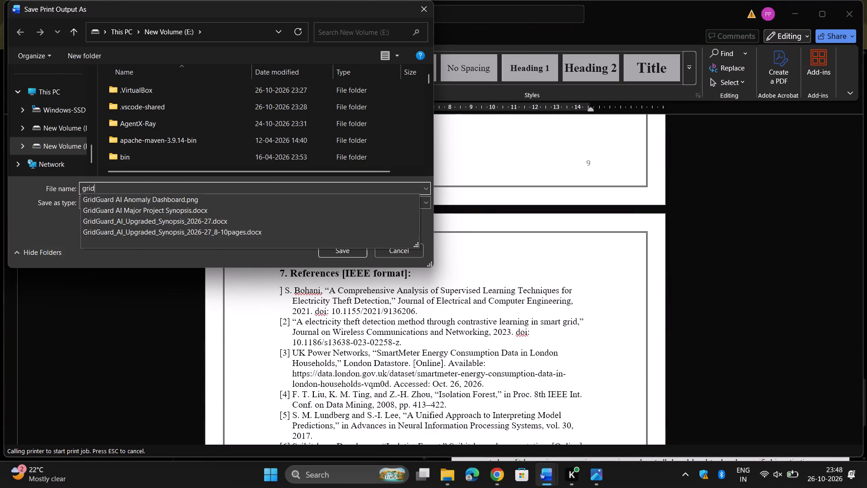
key("BackSpace")
key("BackSpace")
key("BackSpace")
key("BackSpace")
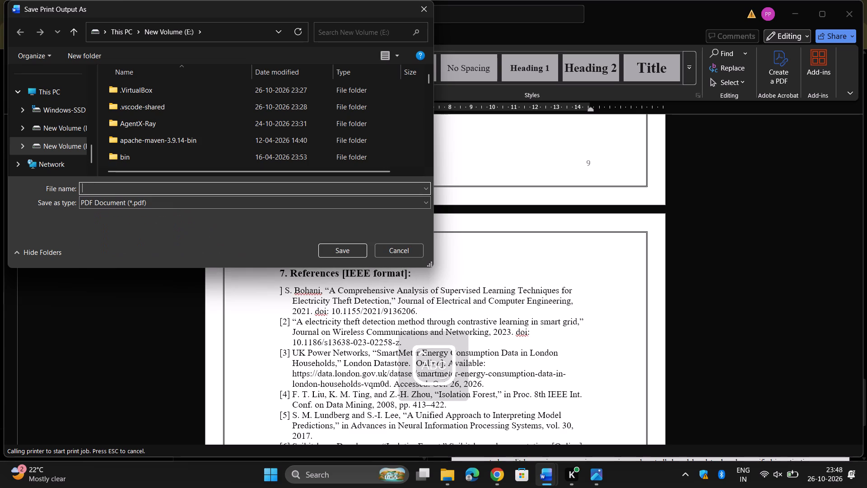
key("g")
type("rid")
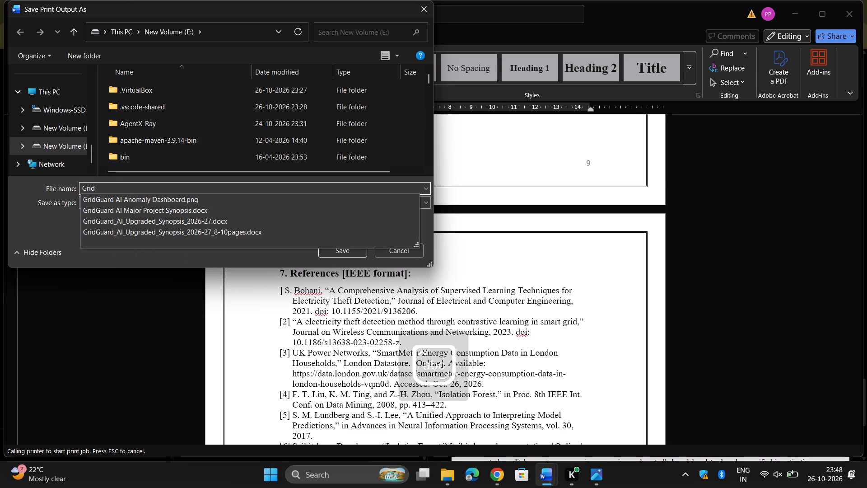
type("ue")
key("BackSpace")
type("ard")
key("space")
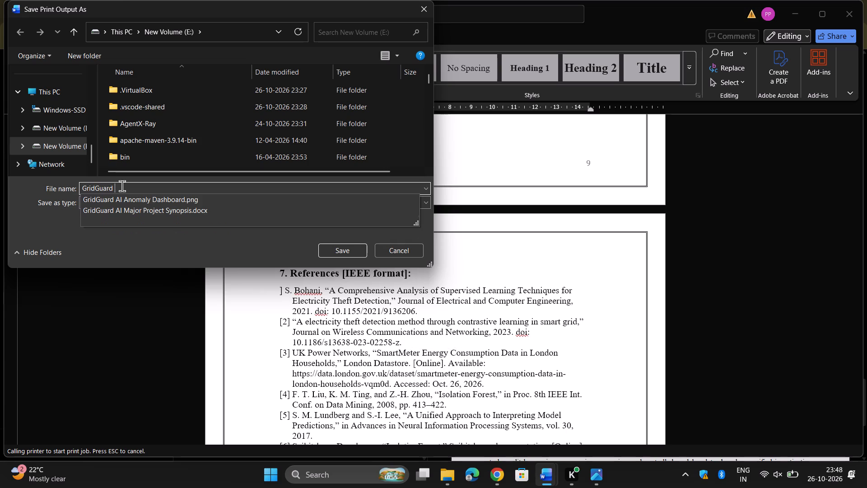
type("major")
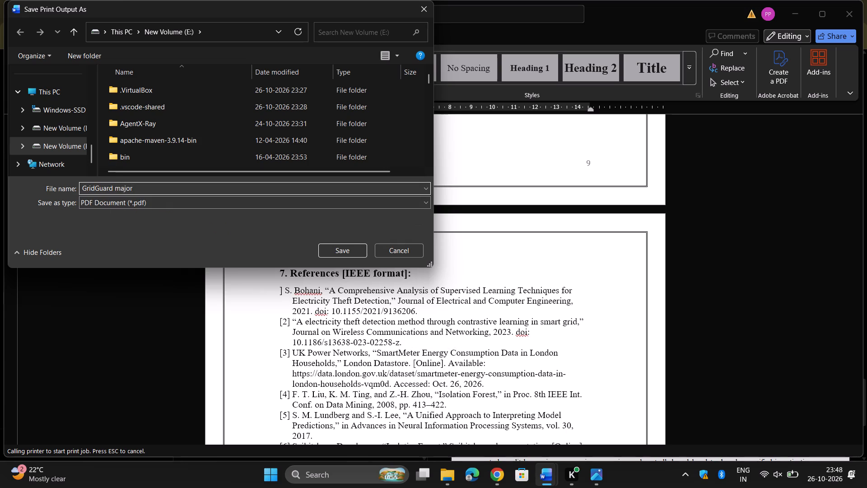
type("project")
key("space")
type("synopsis")
key("Return")
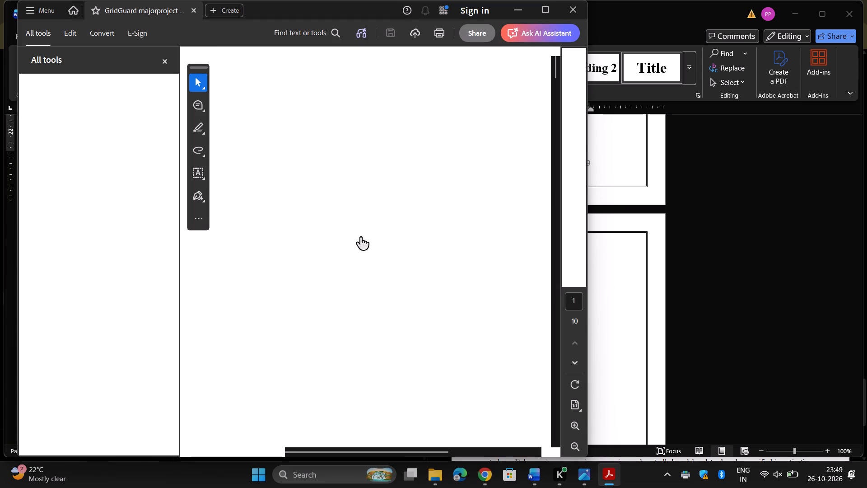
Review the exported PDF in Adobe Acrobat from the first page through the references, and return to the Word document.
scroll(361, 237, "down", 7)
scroll(361, 237, "down", 20)
scroll(361, 237, "down", 13)
scroll(411, 300, "down", 7)
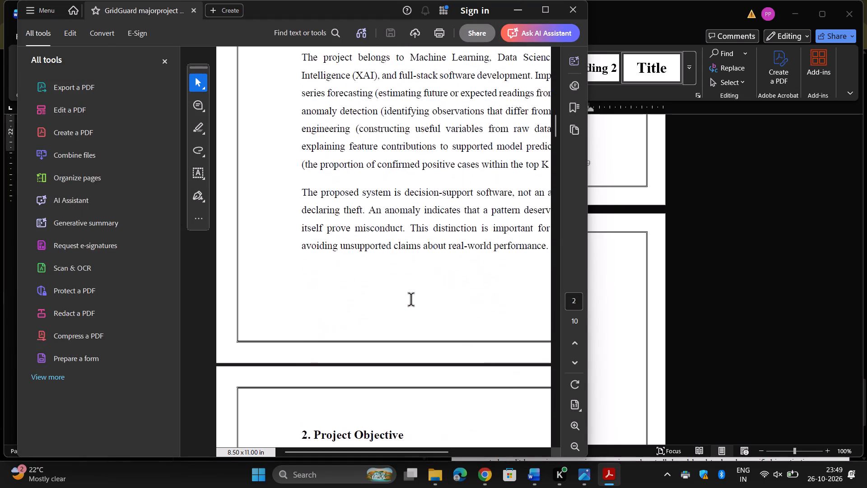
scroll(411, 300, "down", 20)
scroll(411, 300, "down", 12)
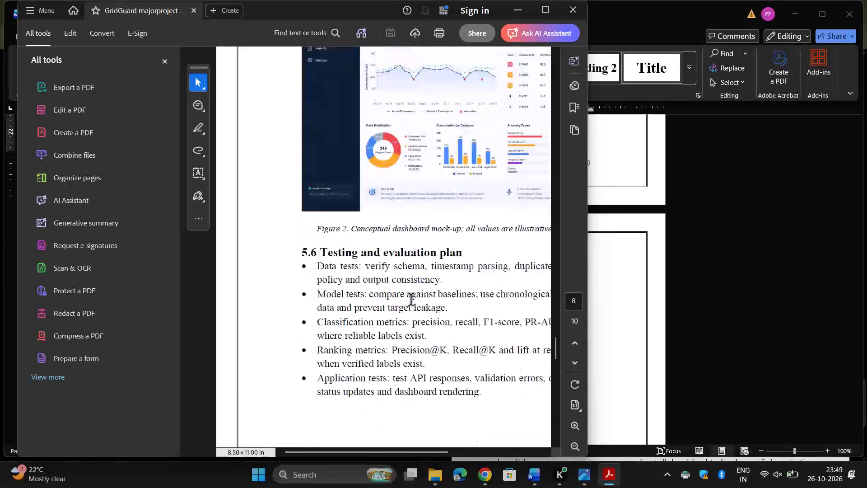
scroll(411, 300, "down", 15)
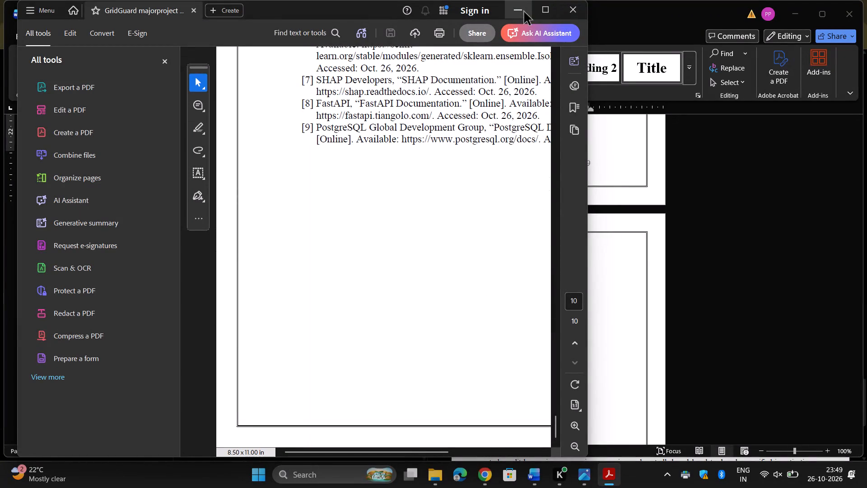
left_click(519, 10)
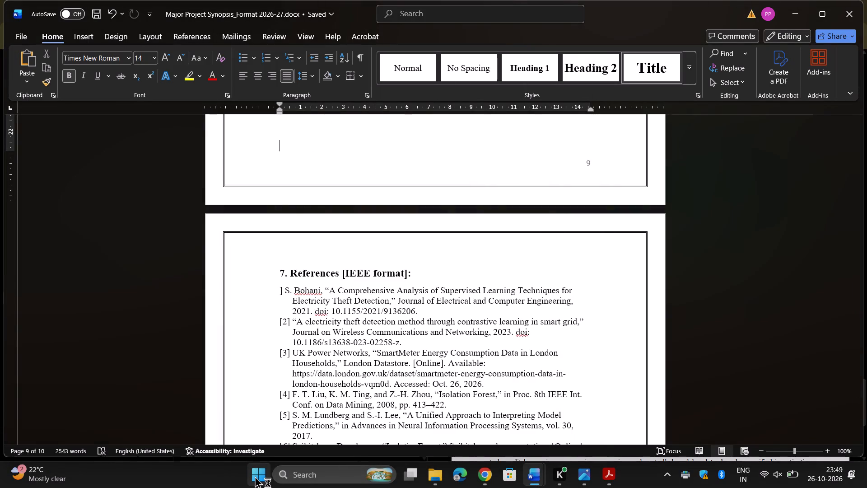
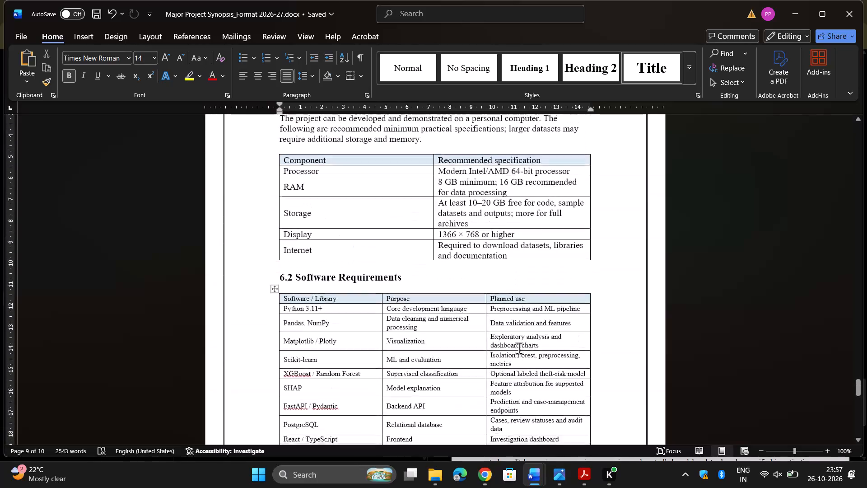
Look back through the synopsis from the section 6 requirements tables to the cover page.
scroll(519, 348, "up", 19)
scroll(519, 348, "up", 2)
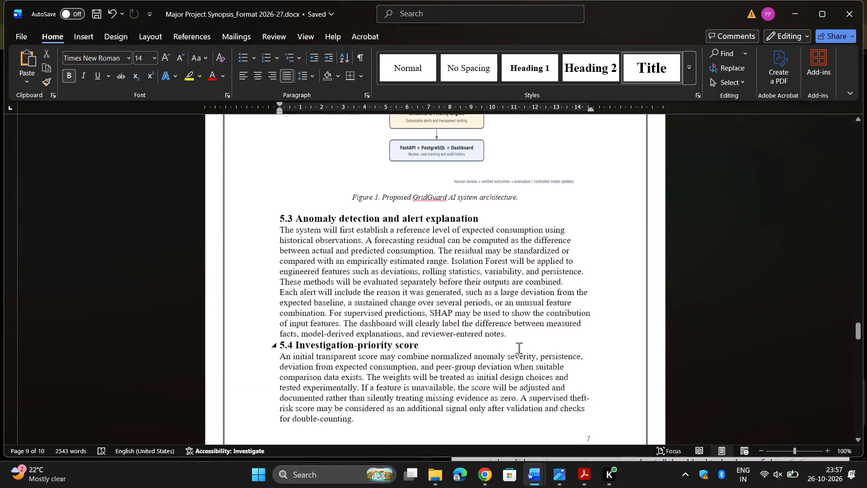
scroll(519, 348, "up", 12)
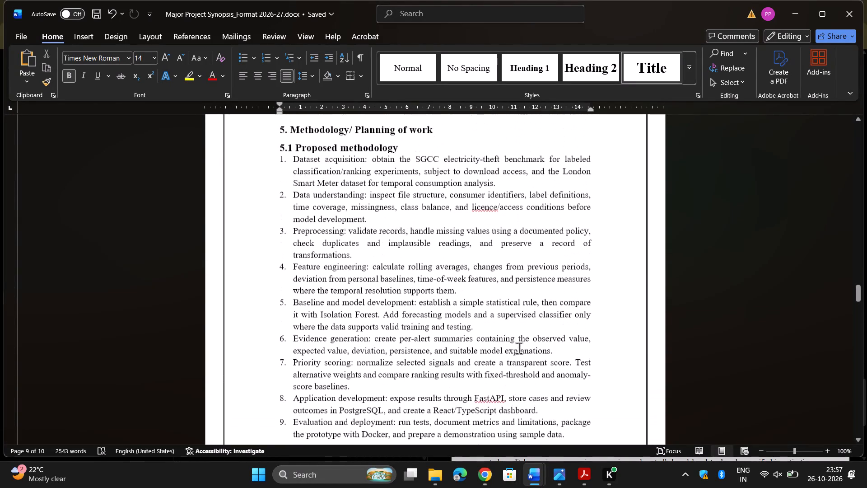
scroll(519, 348, "up", 7)
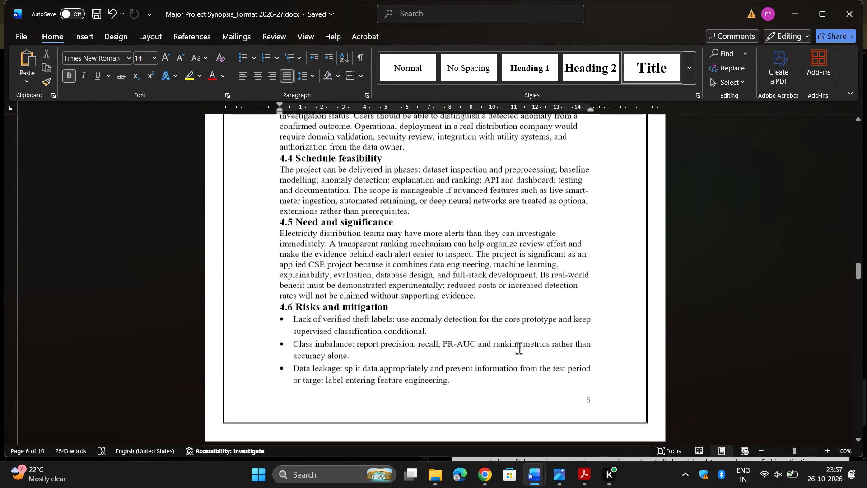
scroll(519, 348, "up", 11)
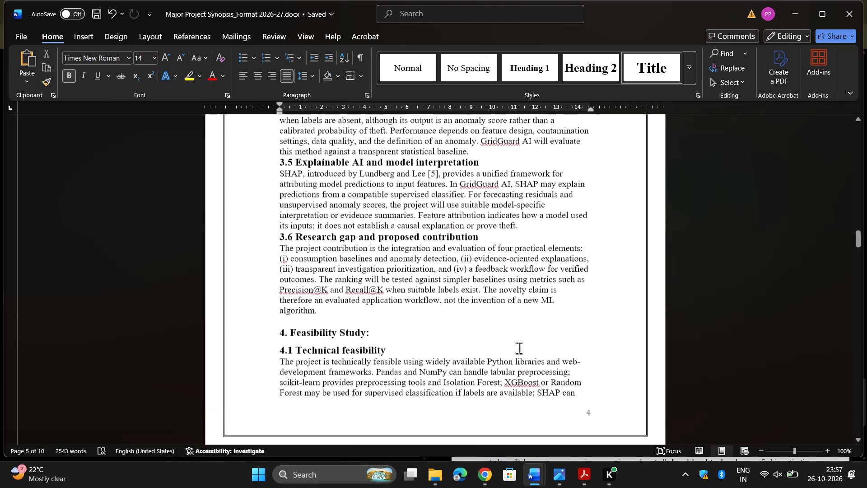
scroll(519, 348, "up", 4)
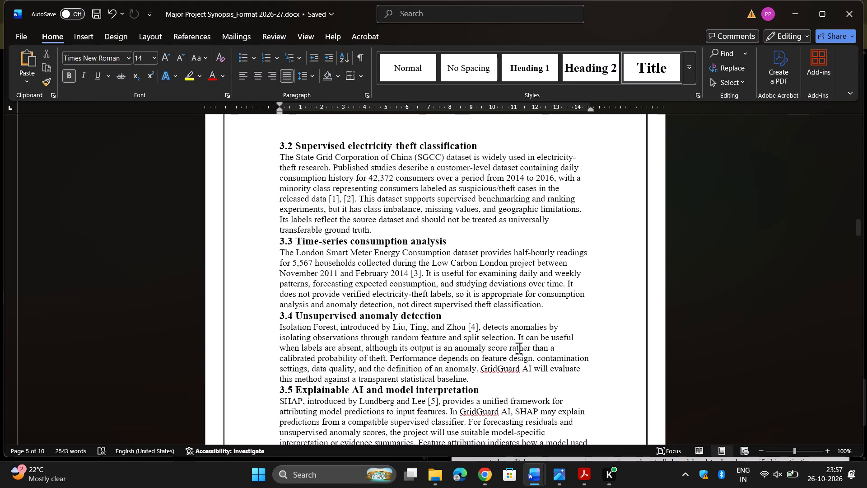
scroll(519, 348, "up", 5)
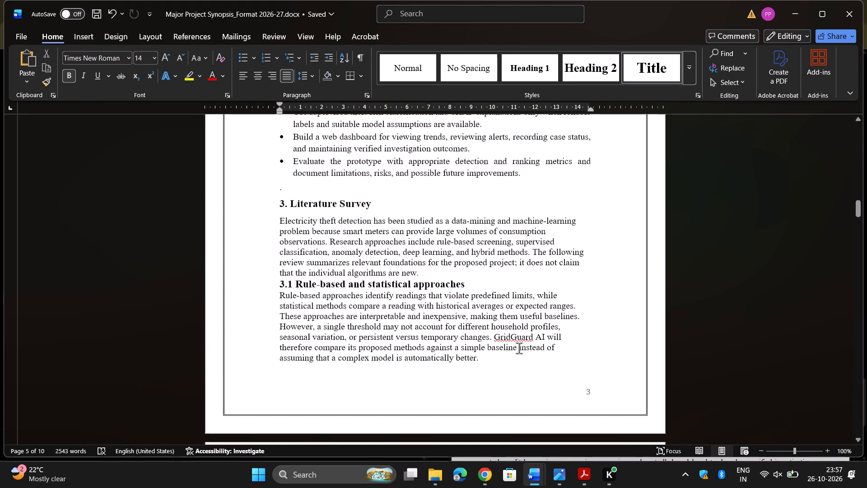
scroll(519, 348, "up", 3)
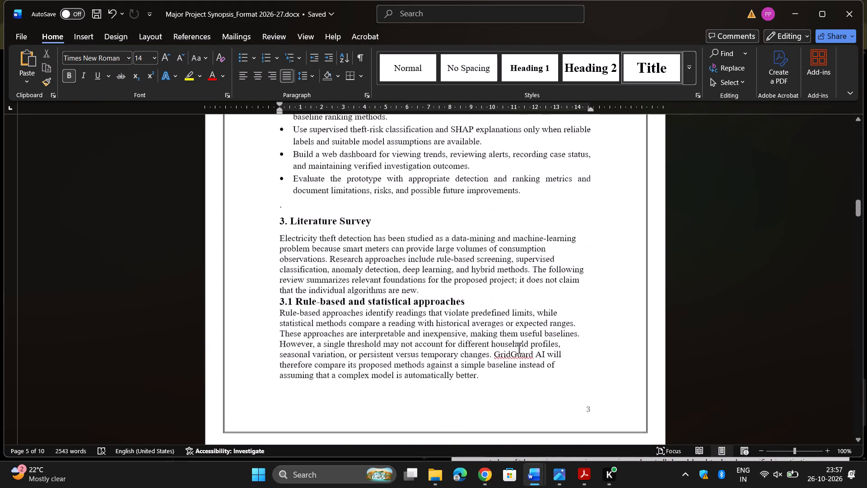
scroll(519, 348, "up", 10)
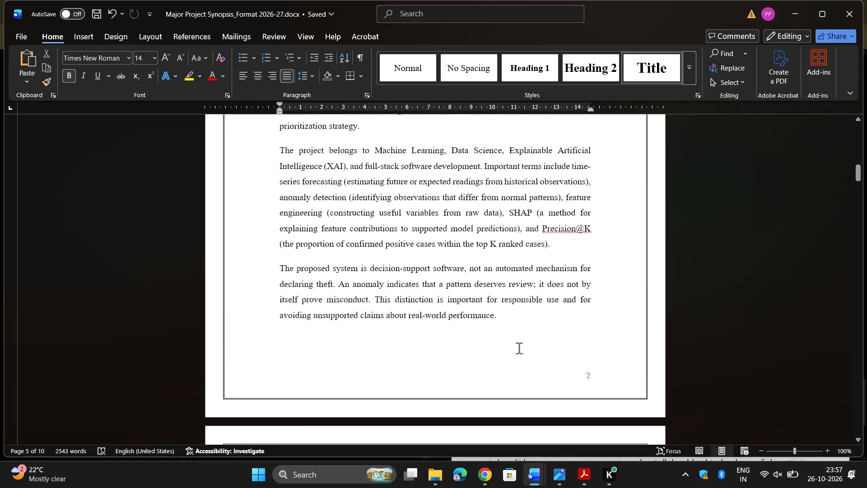
scroll(519, 348, "up", 9)
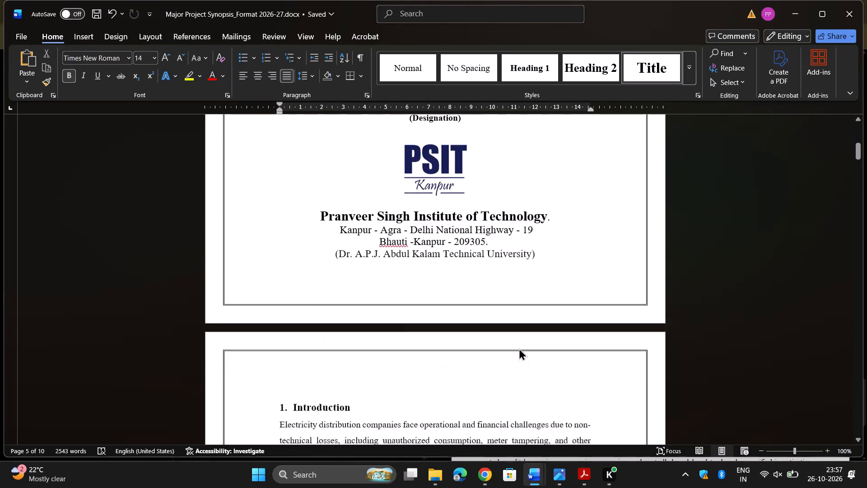
scroll(519, 348, "up", 9)
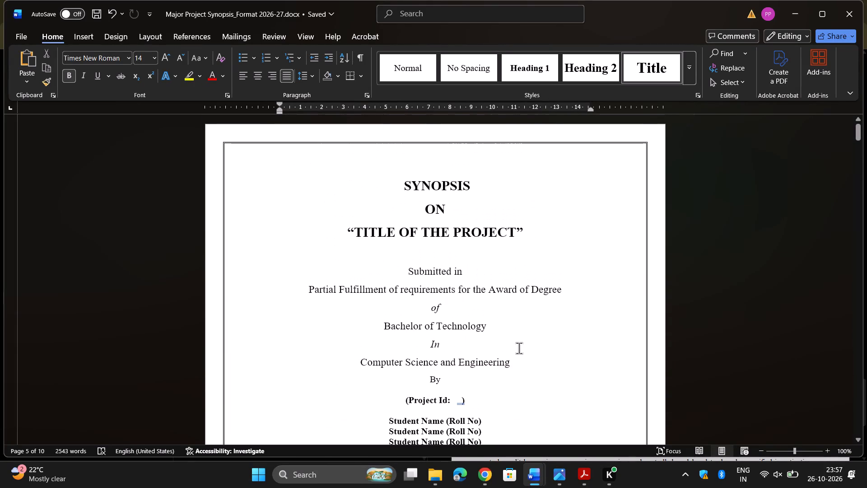
scroll(519, 348, "right", 1)
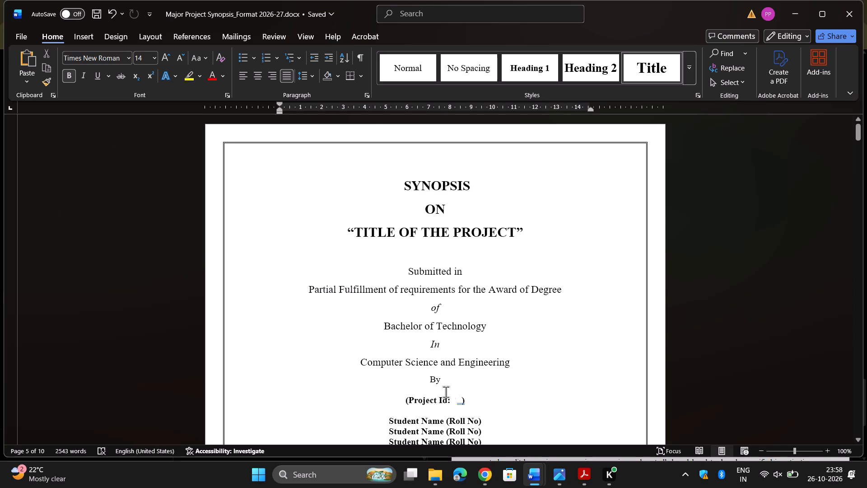
Replace the first "Student Name" placeholder on the cover page with the first student's name.
scroll(456, 392, "down", 1)
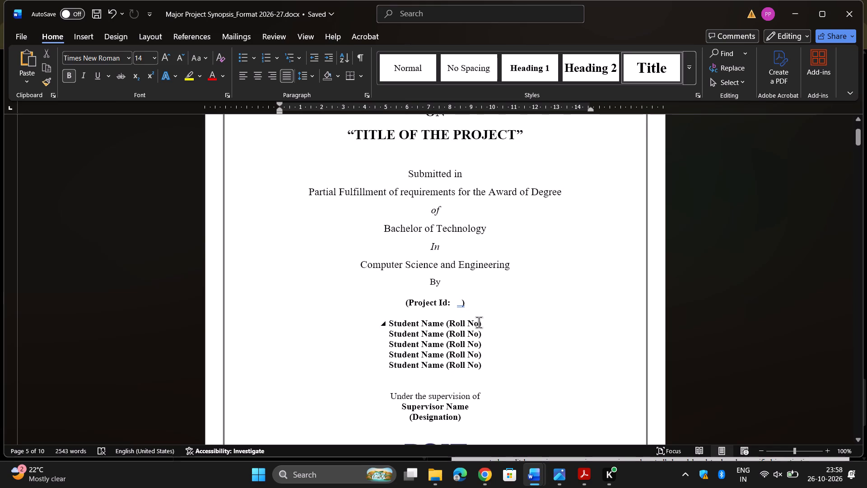
left_click(443, 323)
key("BackSpace")
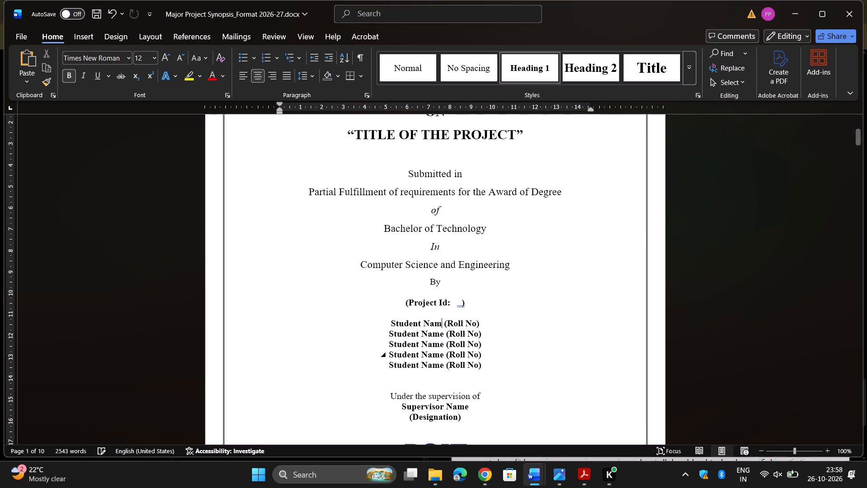
key("BackSpace")
key("BackSpace")
key("BackSpace")
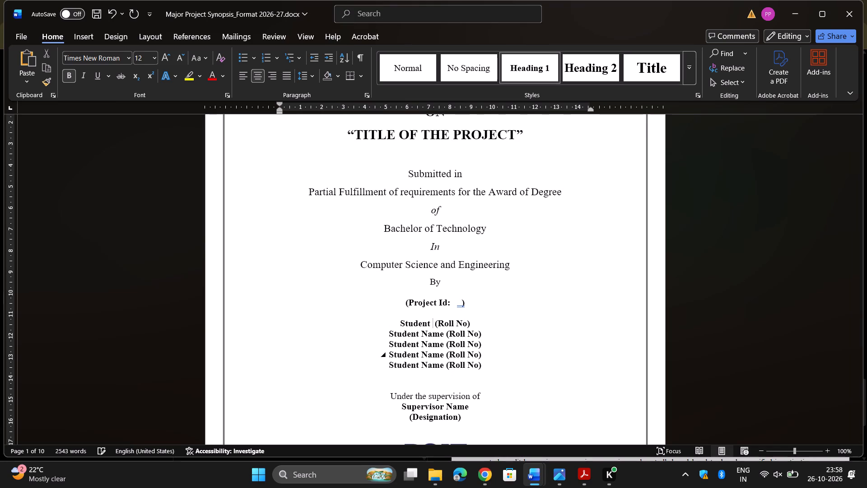
key("BackSpace")
key("BackSpace")
key("BackSpace")
key("BackSpace")
key("BackSpace")
key("BackSpace")
key("BackSpace")
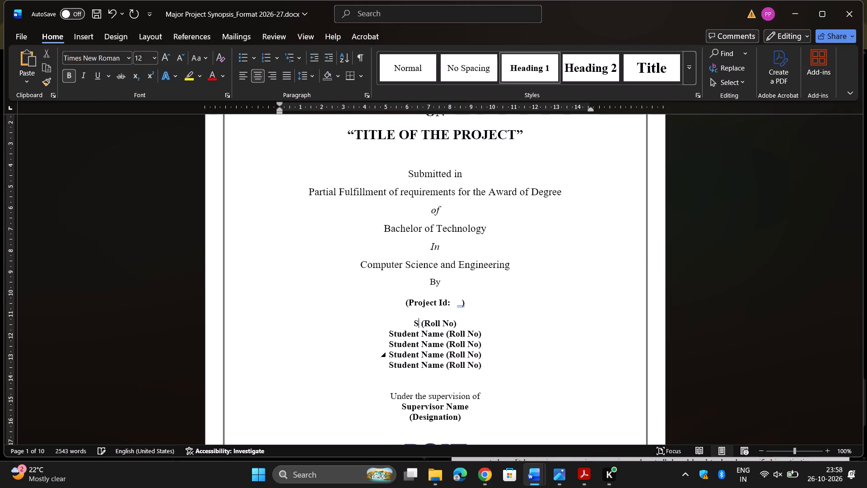
key("BackSpace")
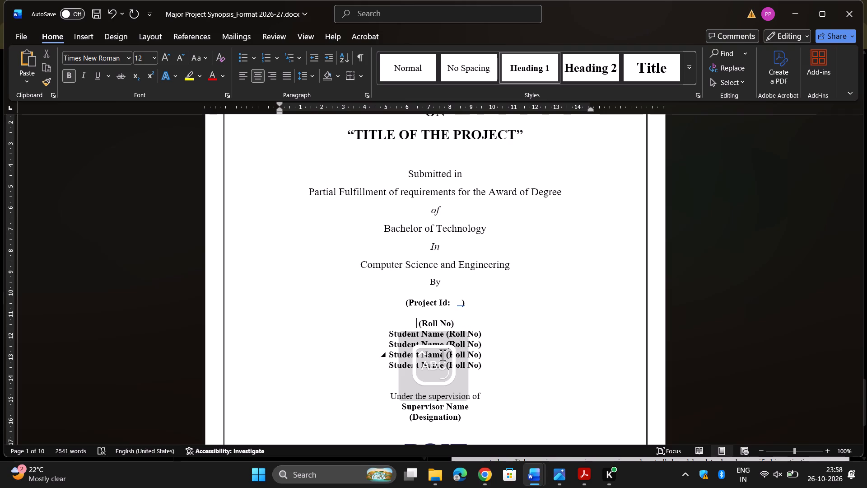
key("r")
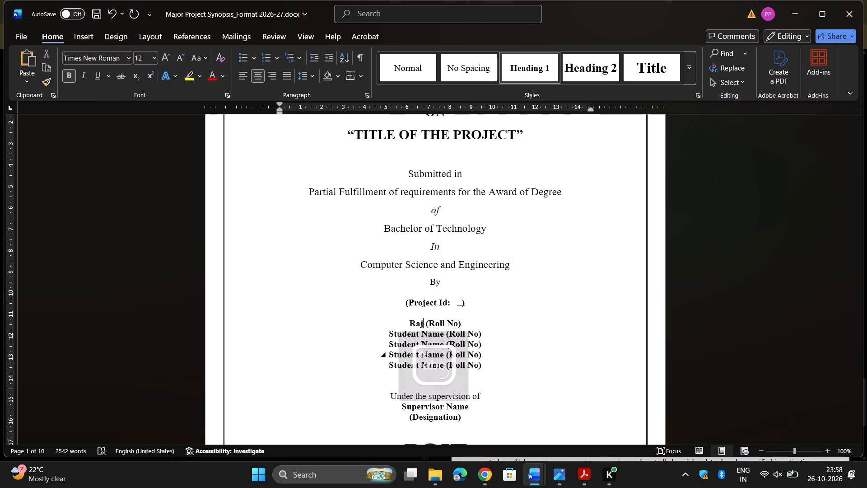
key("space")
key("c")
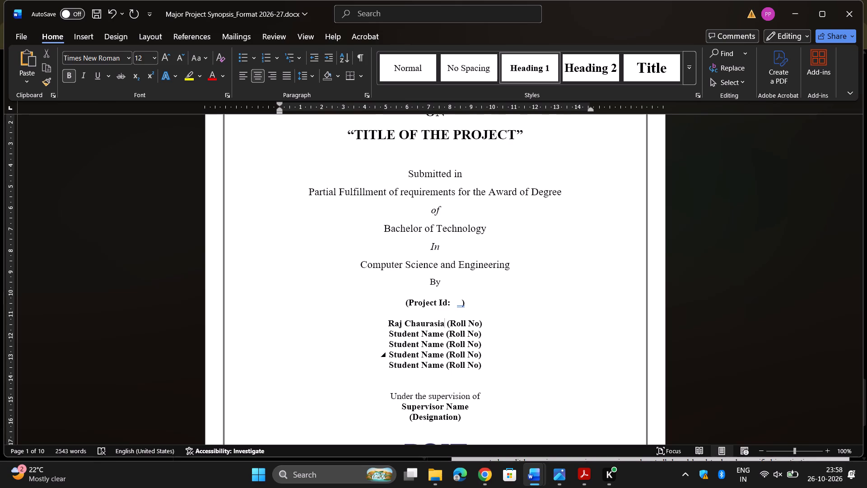
Replace the "Roll No" placeholder in the first student's brackets with that student's roll number.
key("Right")
key("Right")
key("Right")
key("Right")
key("Right")
key("Right")
key("Right")
key("Right")
key("Right")
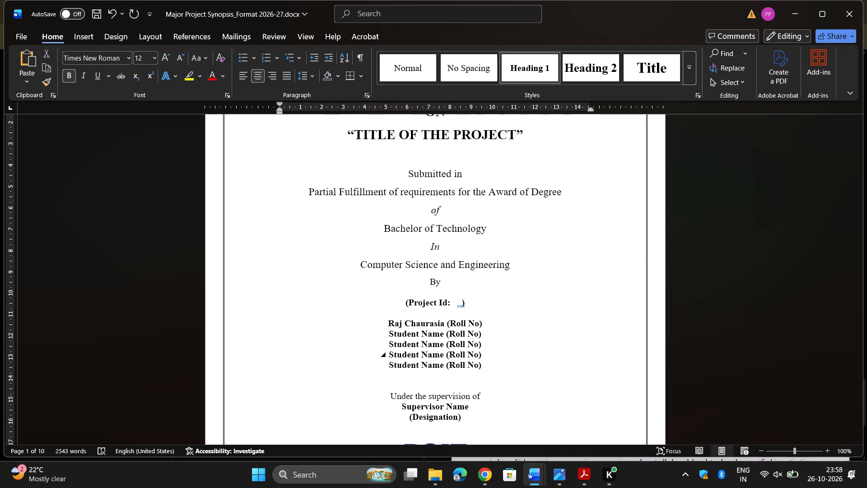
key("BackSpace")
key("BackSpace")
key("BackSpace")
key("BackSpace")
key("BackSpace")
key("BackSpace")
key("BackSpace")
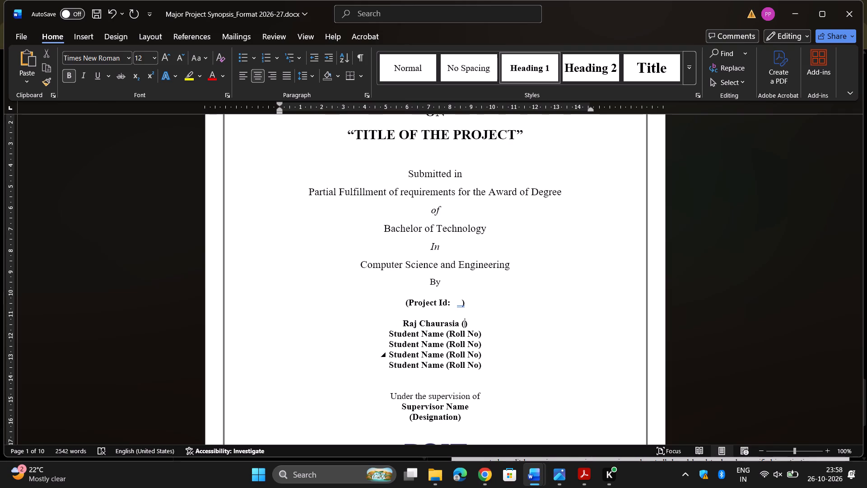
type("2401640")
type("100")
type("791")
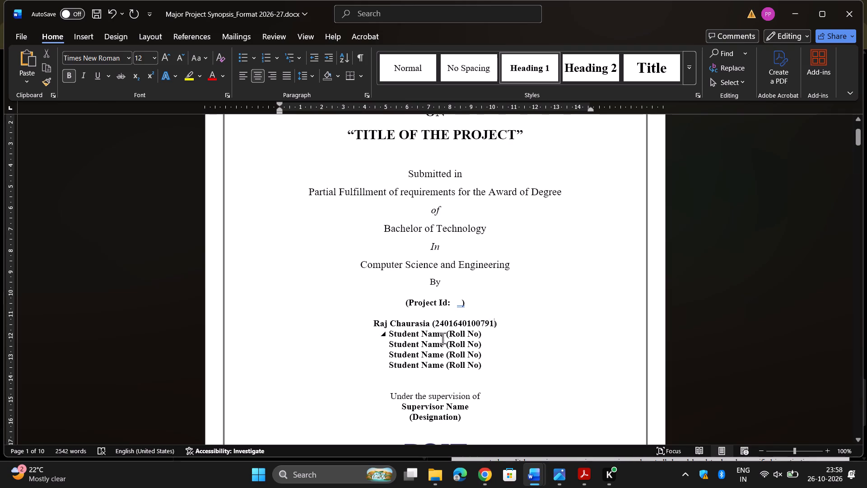
Replace the "Student Name" placeholder on the second student line with the second student's name.
left_click(443, 336)
key("BackSpace")
key("BackSpace")
key("BackSpace")
key("BackSpace")
key("BackSpace")
key("BackSpace")
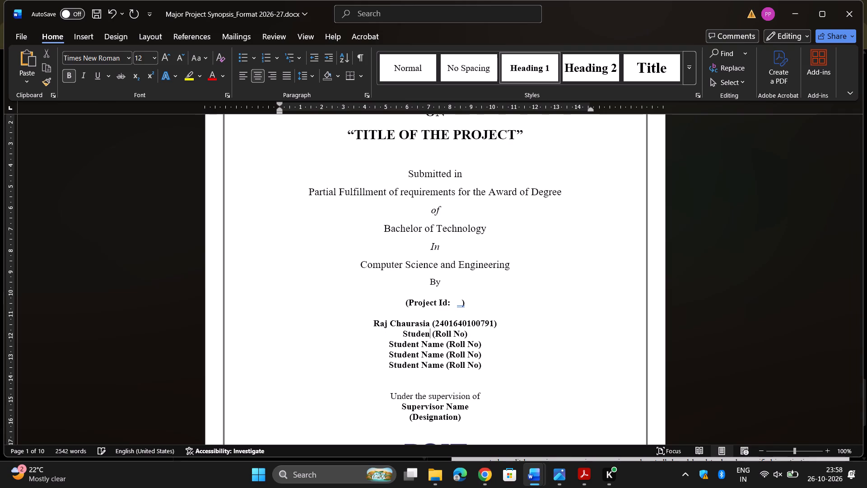
key("BackSpace")
key("BackSpace")
key("BackSpace")
key("BackSpace")
key("BackSpace")
key("BackSpace")
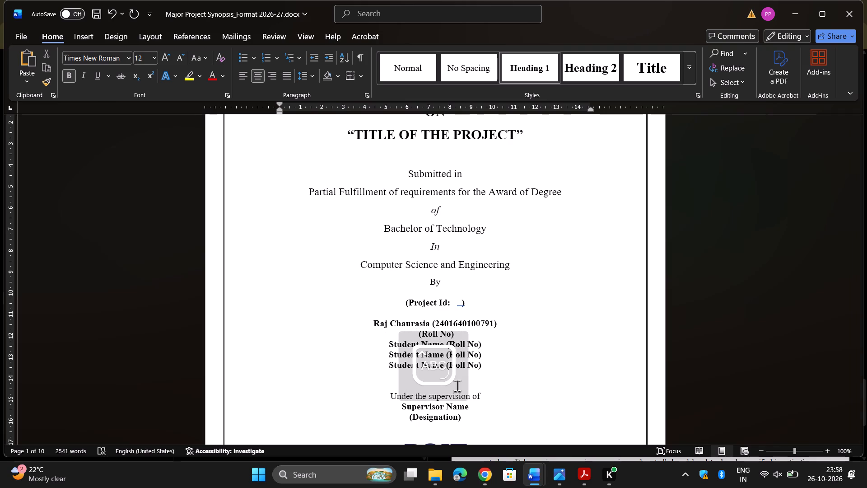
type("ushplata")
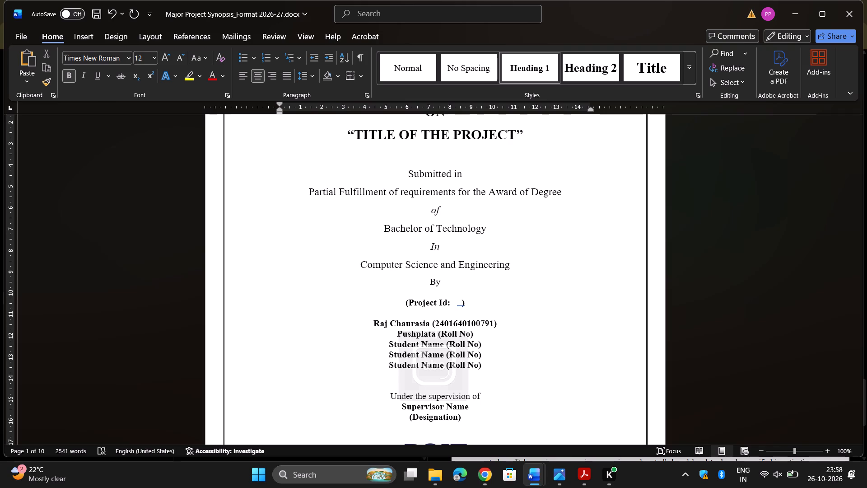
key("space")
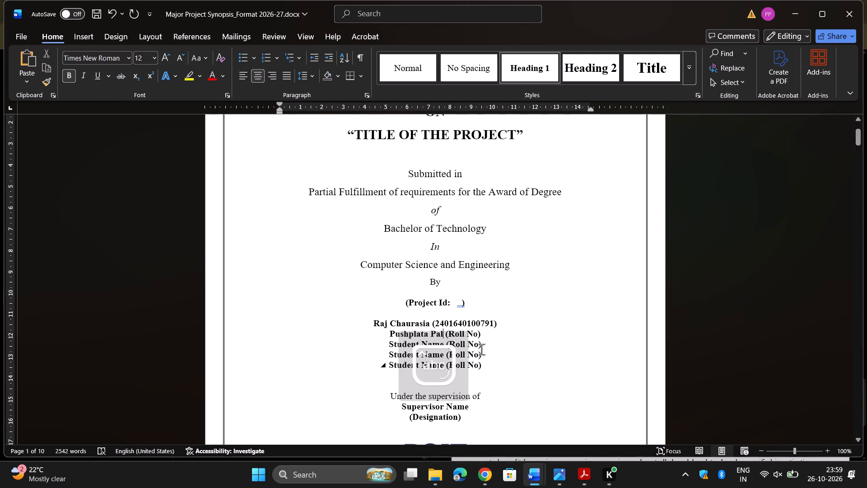
Replace the "Roll No" placeholder on the second student line with that student's roll number, kept in brackets.
left_click(478, 333)
key("BackSpace")
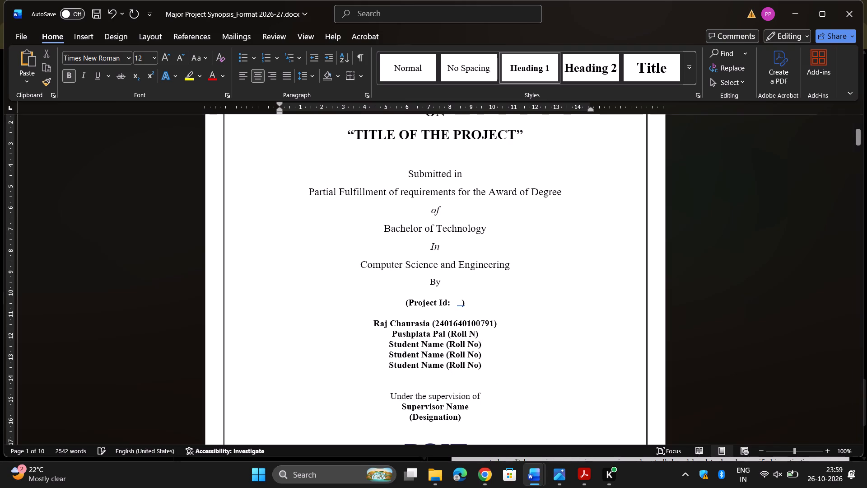
key("BackSpace")
key("BackSpace")
key("BackSpace")
key("BackSpace")
key("BackSpace")
key("BackSpace")
key("BackSpace")
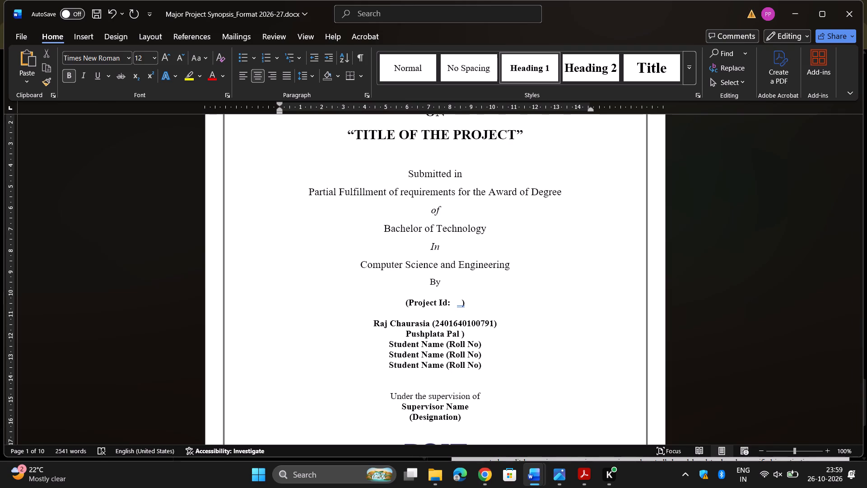
key("shift+parenleft")
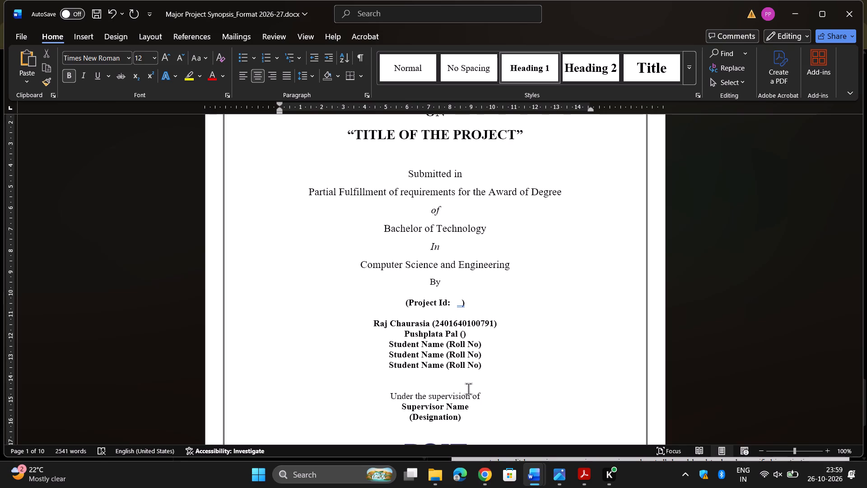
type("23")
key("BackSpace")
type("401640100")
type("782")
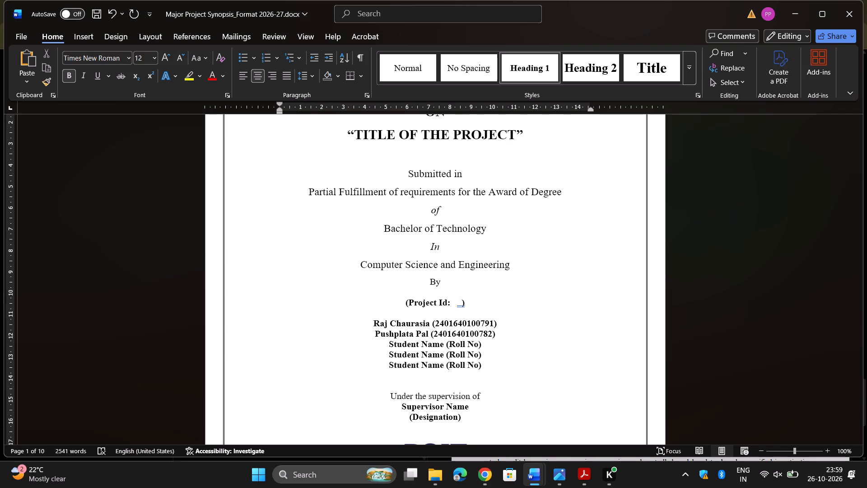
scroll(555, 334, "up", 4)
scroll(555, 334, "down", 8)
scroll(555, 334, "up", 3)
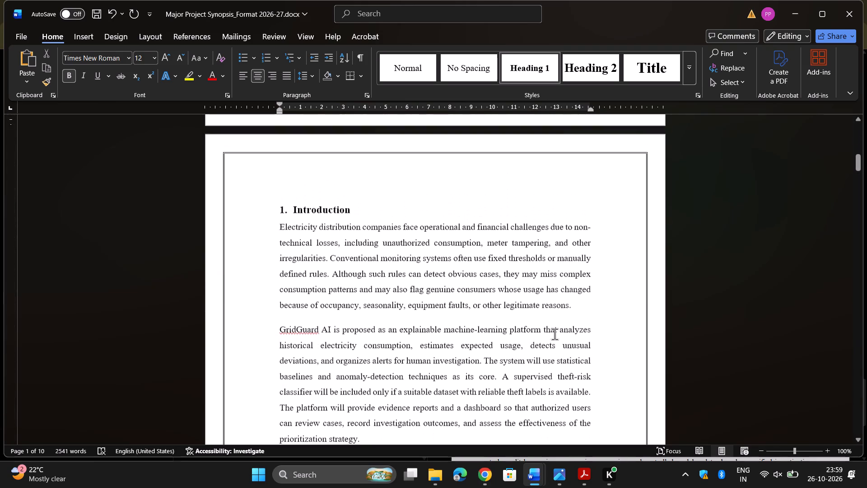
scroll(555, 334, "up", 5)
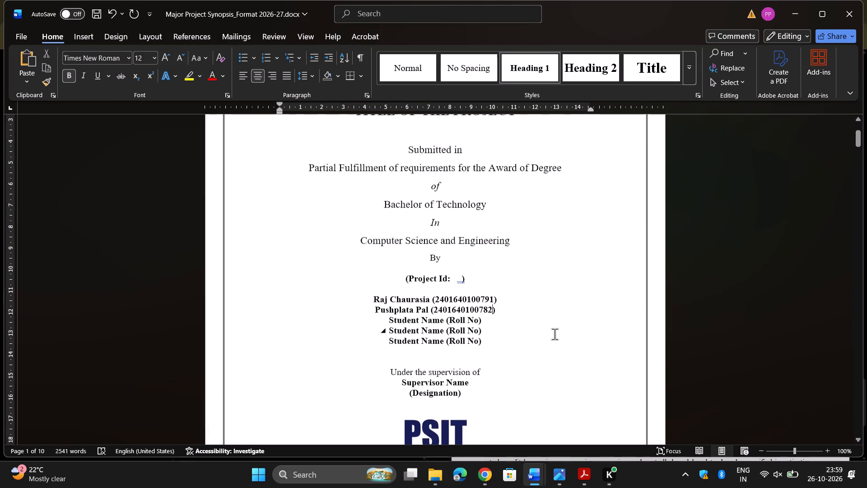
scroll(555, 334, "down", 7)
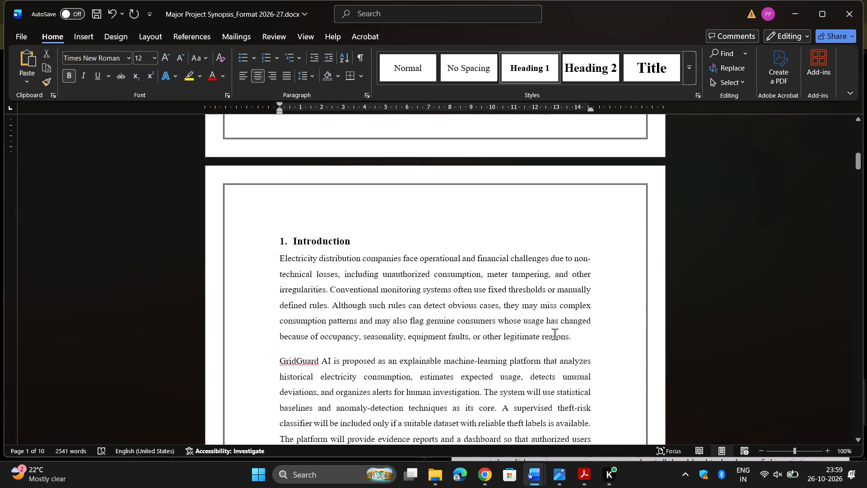
Review the whole synopsis from the Introduction through the References, including both figures, and return to the cover page's student list.
scroll(555, 334, "down", 6)
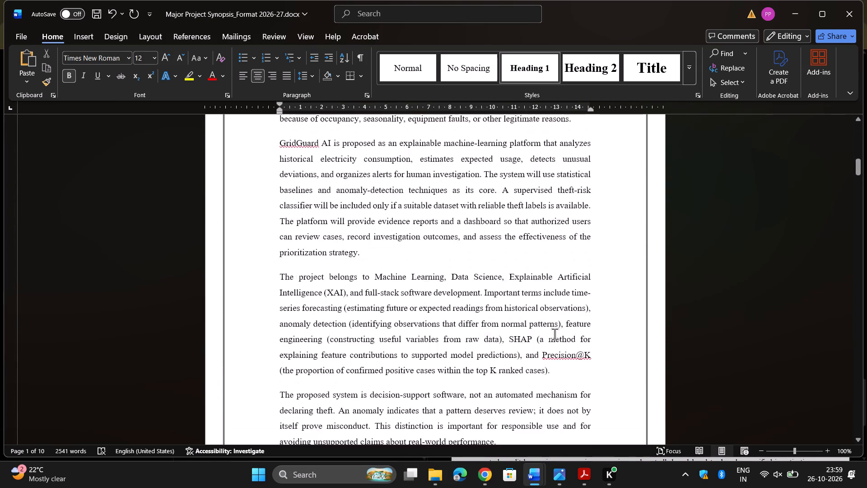
scroll(555, 334, "down", 5)
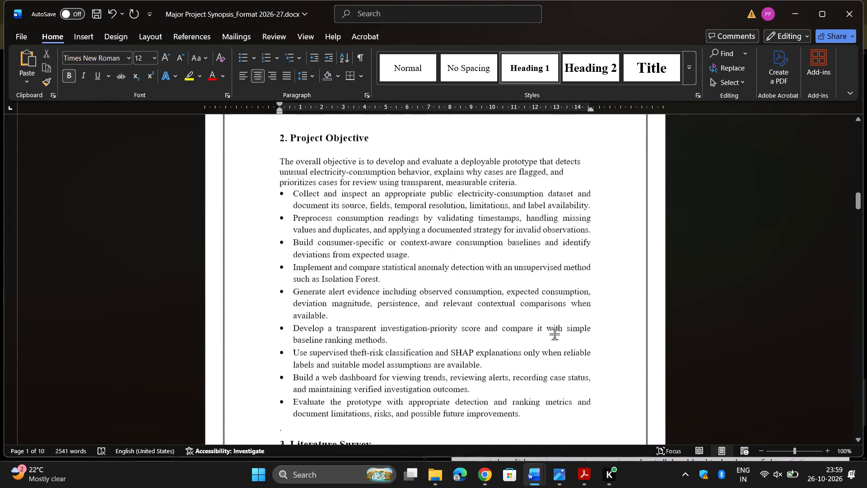
scroll(555, 334, "down", 8)
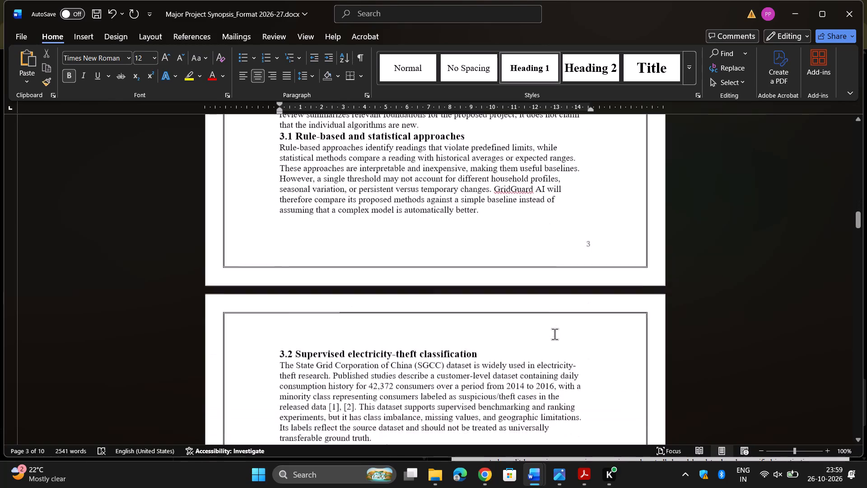
scroll(555, 334, "down", 7)
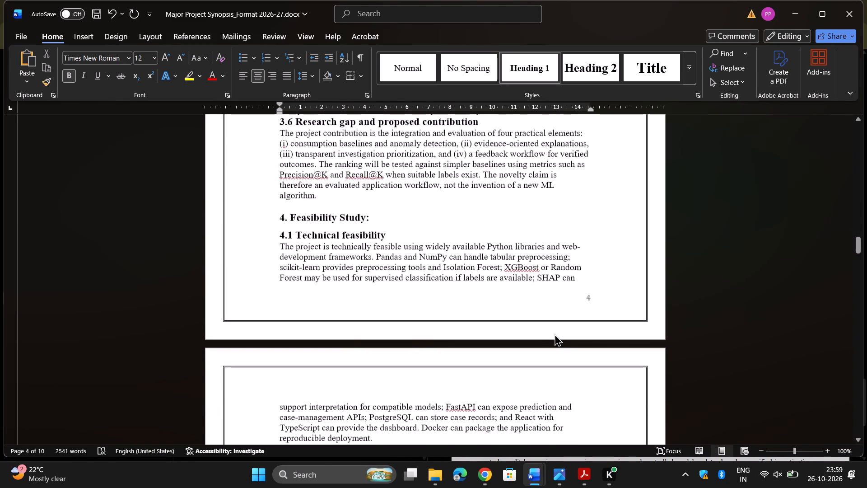
scroll(555, 334, "down", 9)
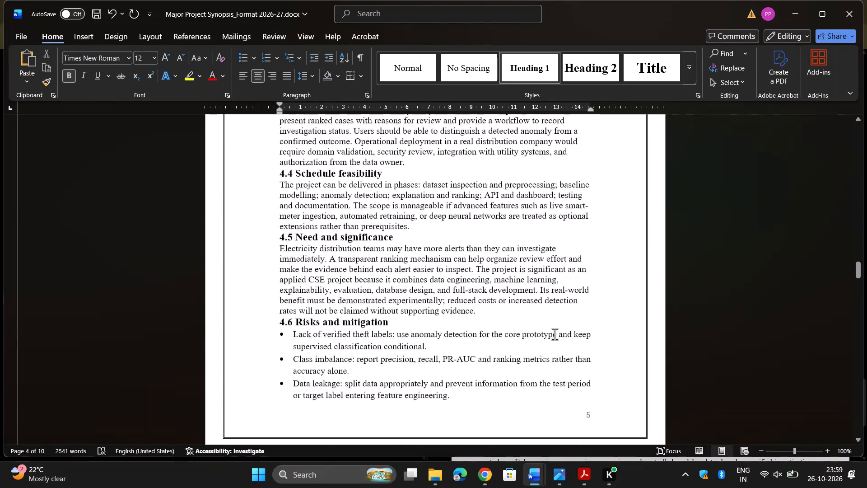
scroll(555, 334, "down", 9)
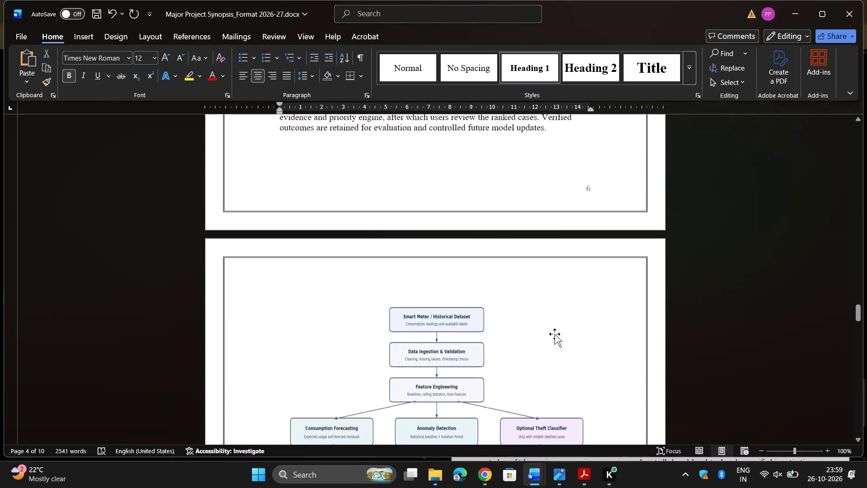
scroll(555, 334, "down", 7)
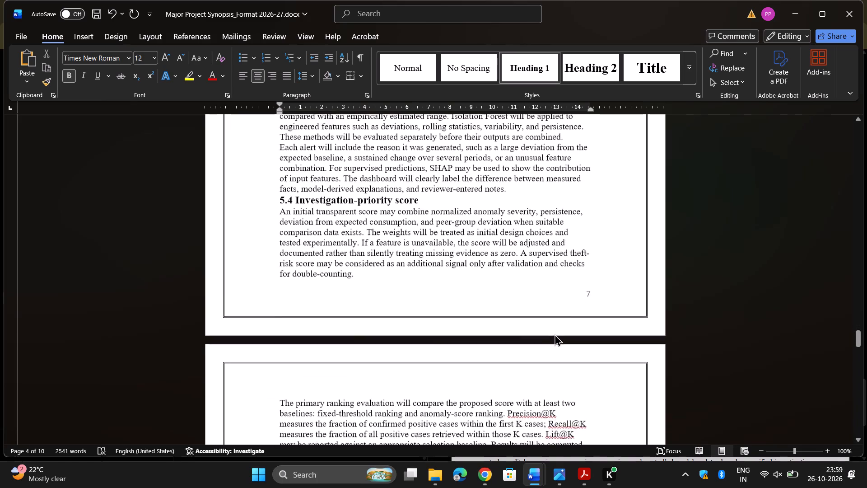
scroll(555, 334, "down", 7)
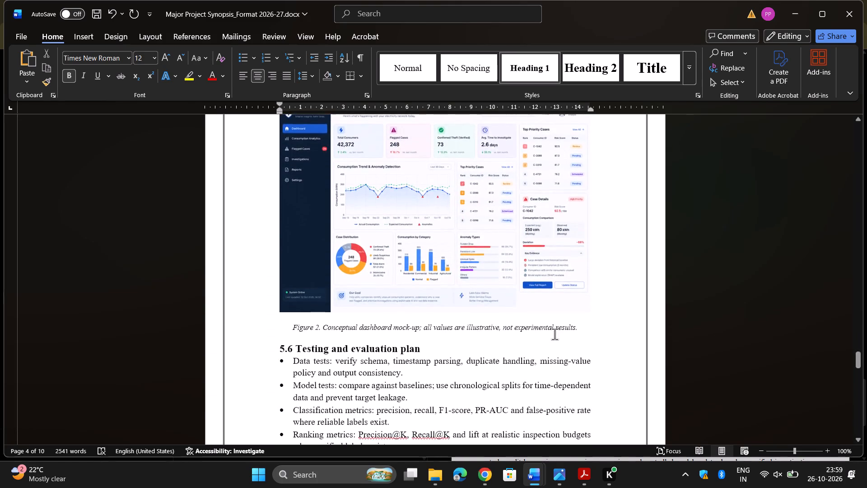
scroll(555, 334, "down", 19)
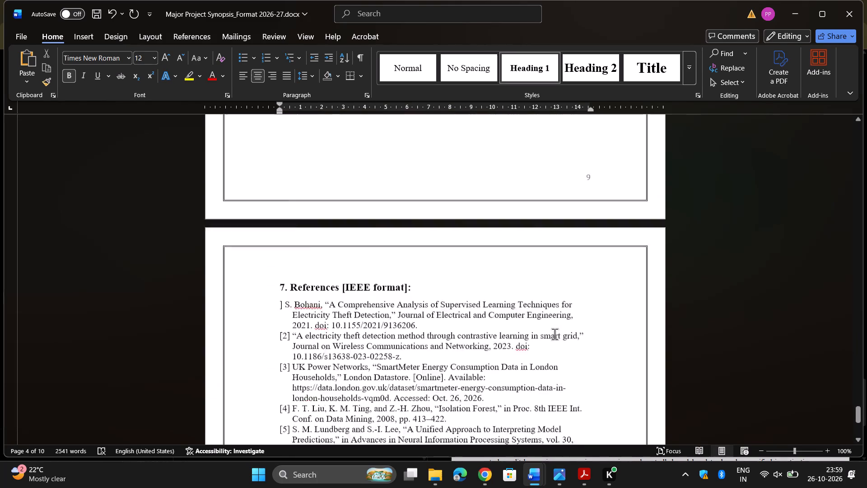
scroll(555, 334, "down", 7)
scroll(555, 334, "up", 14)
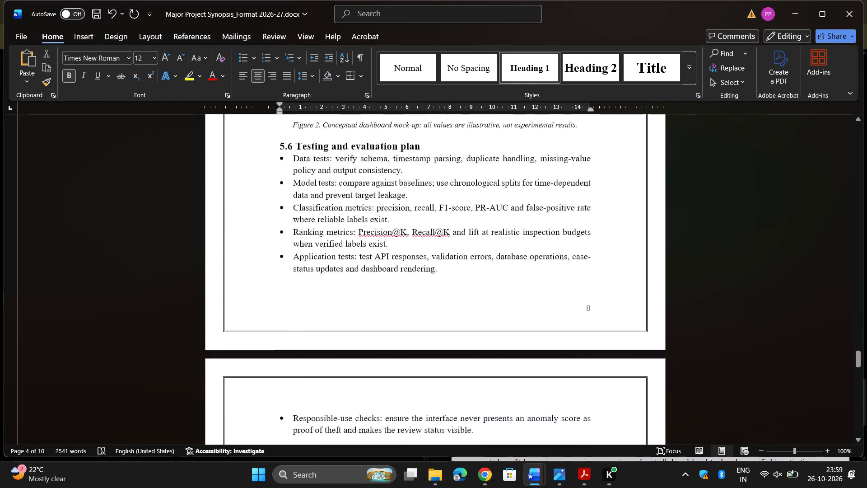
scroll(555, 334, "up", 20)
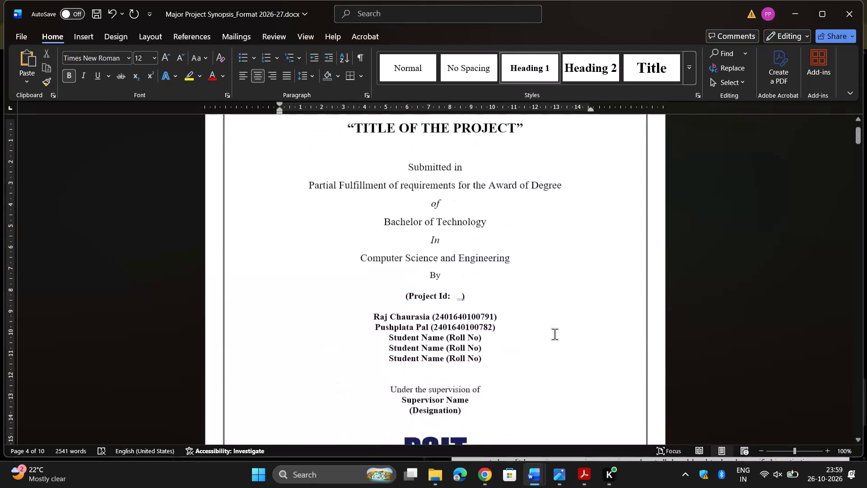
scroll(555, 334, "up", 5)
scroll(555, 334, "down", 3)
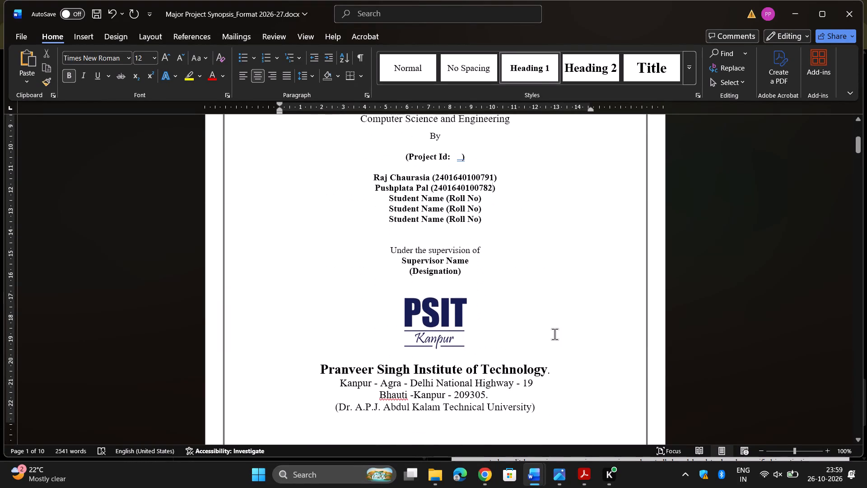
scroll(555, 334, "up", 1)
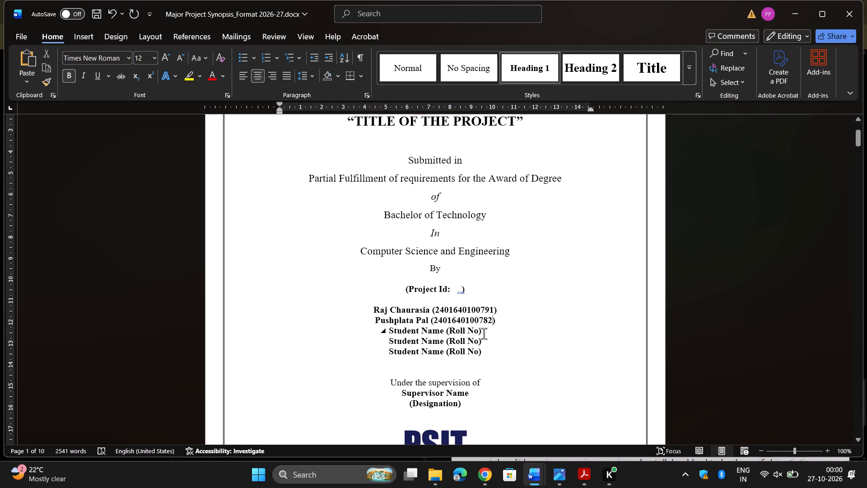
Replace the "Student Name" placeholder on the third student line of the cover page with the third student's name.
left_click(443, 331)
key("BackSpace")
key("BackSpace")
key("BackSpace")
key("BackSpace")
key("BackSpace")
key("BackSpace")
key("BackSpace")
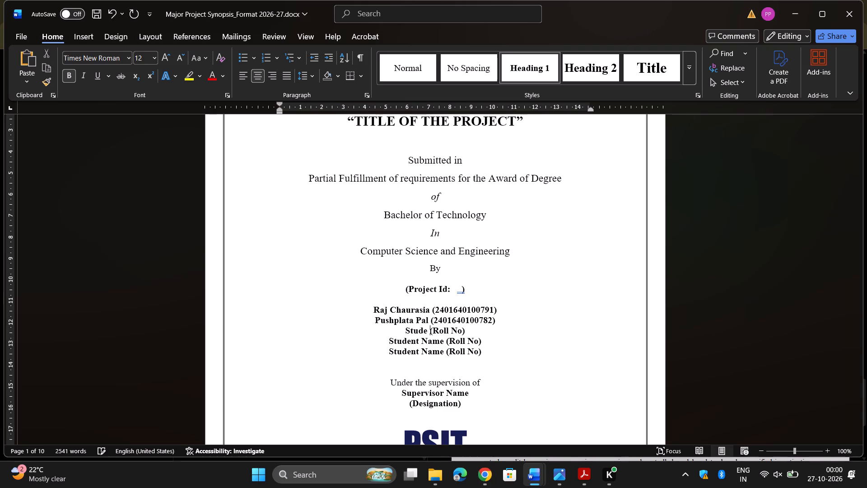
key("BackSpace")
key("BackSpace")
key("BackSpace")
key("BackSpace")
key("BackSpace")
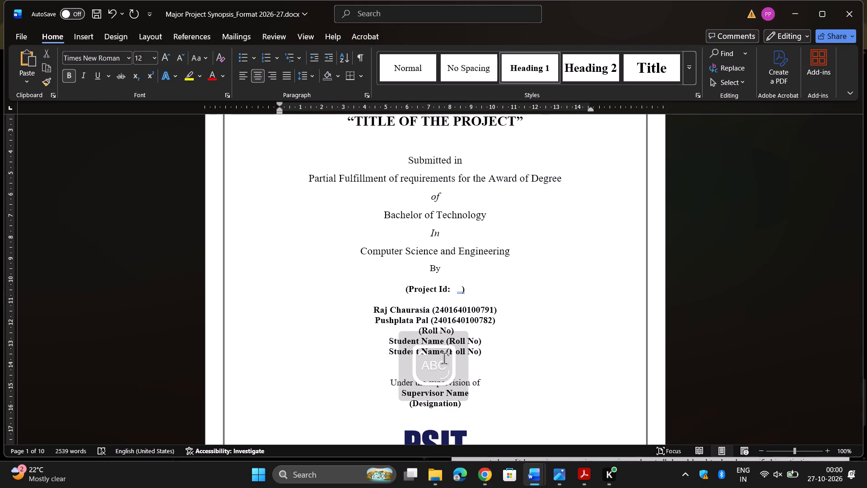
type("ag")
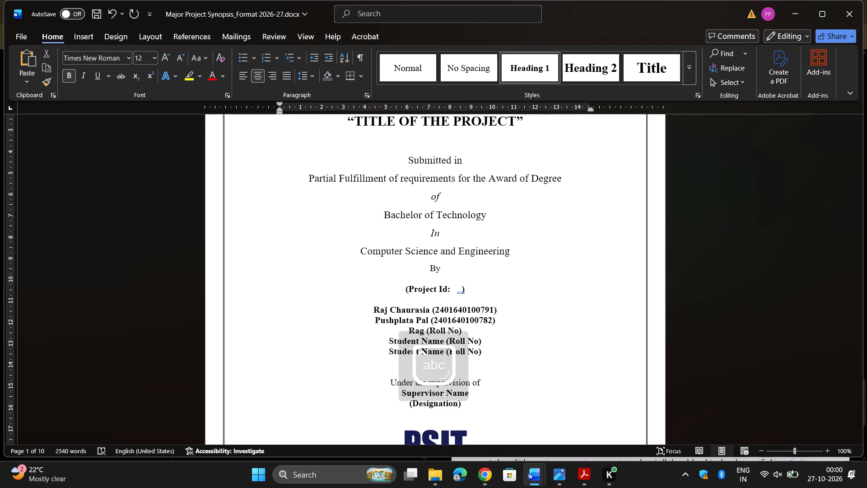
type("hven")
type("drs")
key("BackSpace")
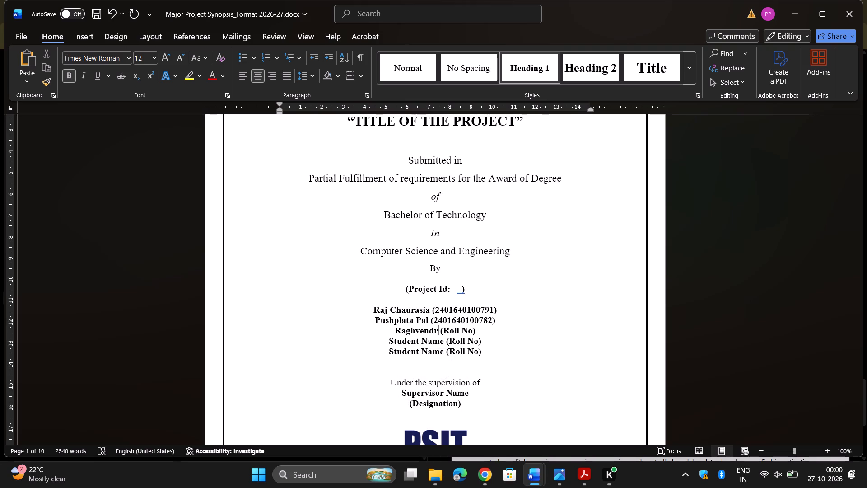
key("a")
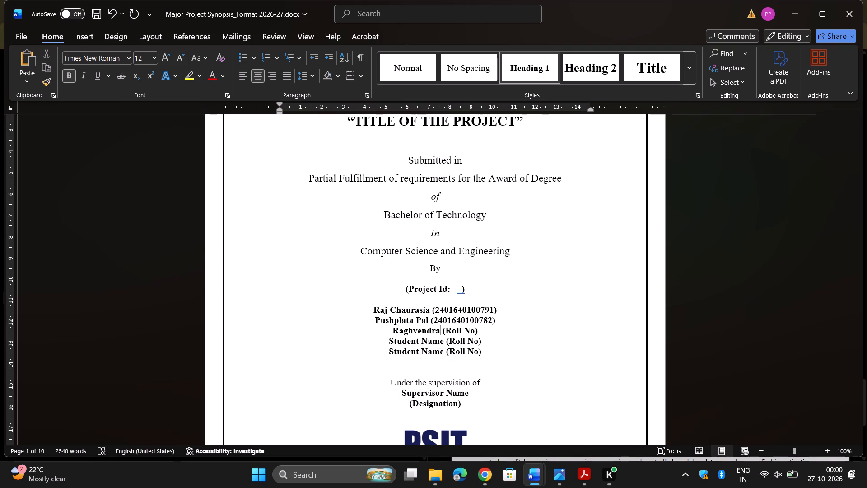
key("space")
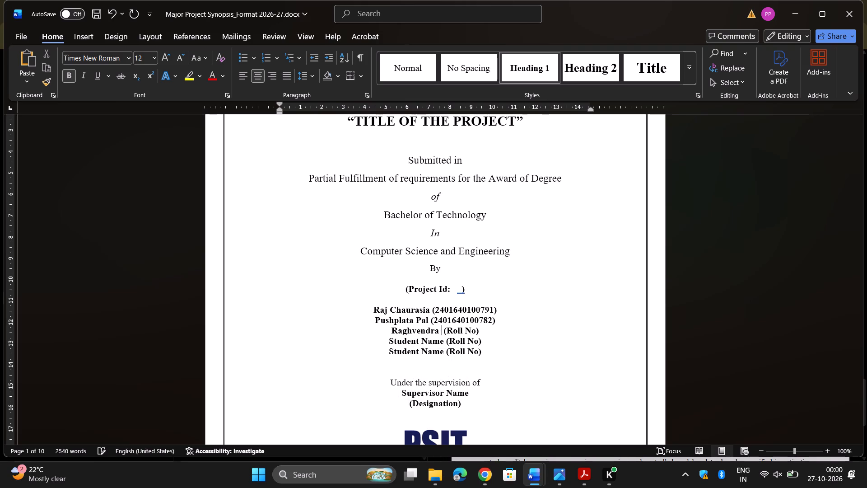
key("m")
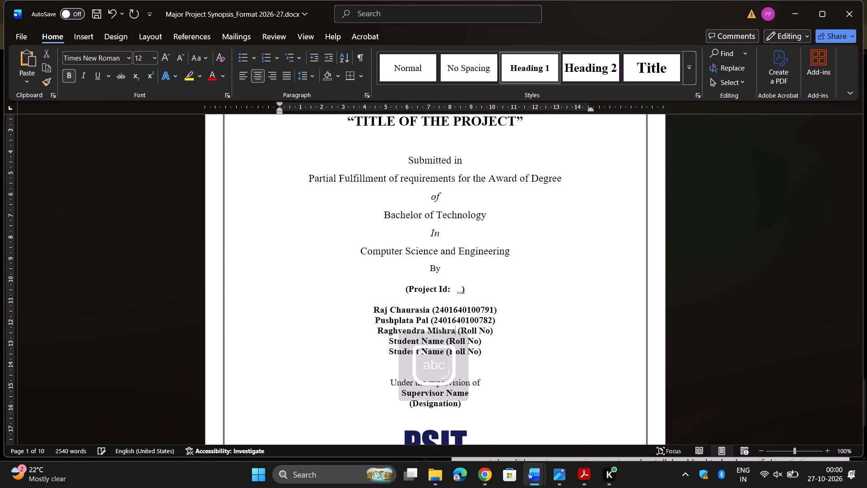
Replace the "Roll No" placeholder on the third student line with that student's roll number, kept in brackets.
left_click(491, 331)
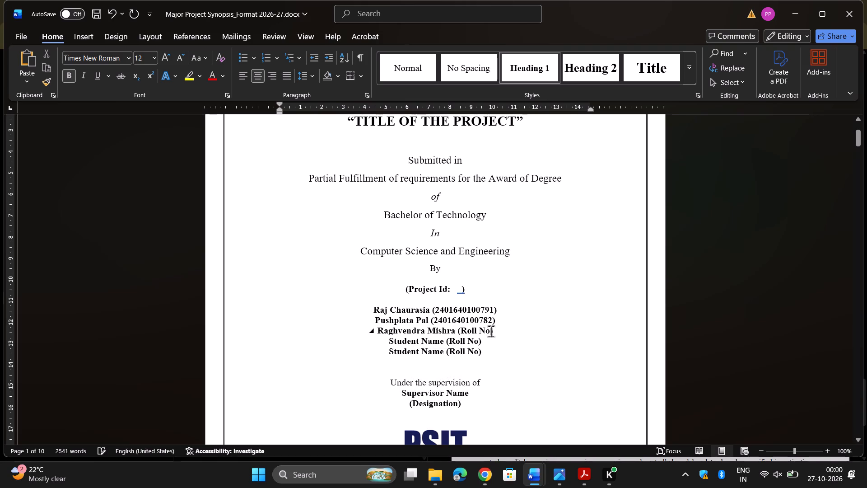
key("BackSpace")
key("BackSpace")
key("BackSpace")
key("BackSpace")
key("BackSpace")
key("BackSpace")
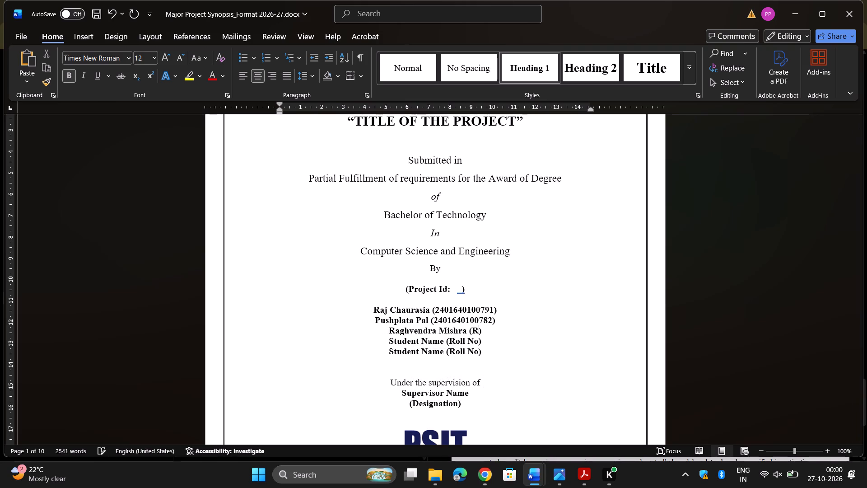
key("BackSpace")
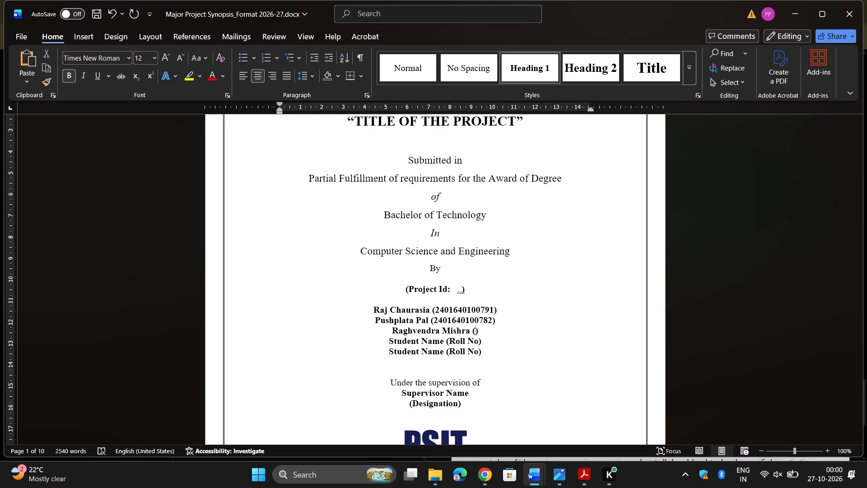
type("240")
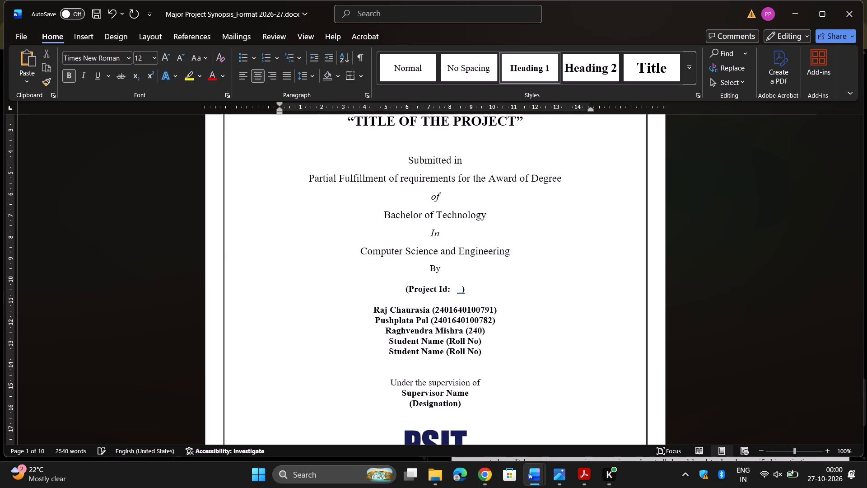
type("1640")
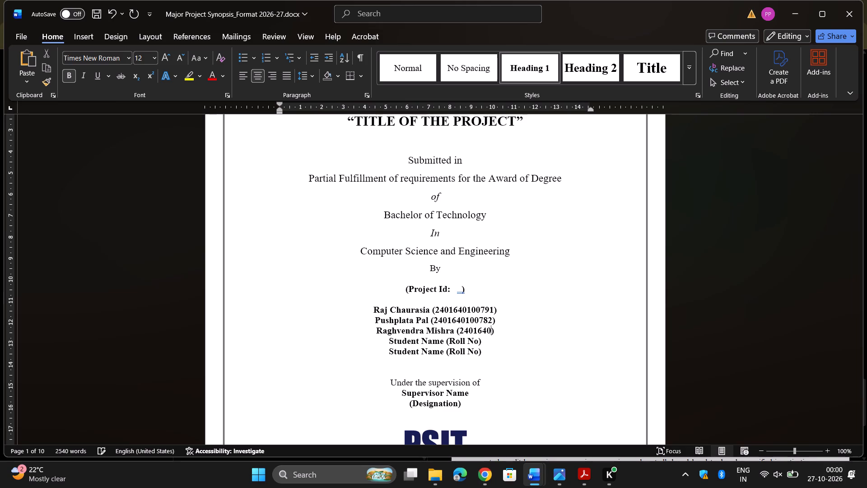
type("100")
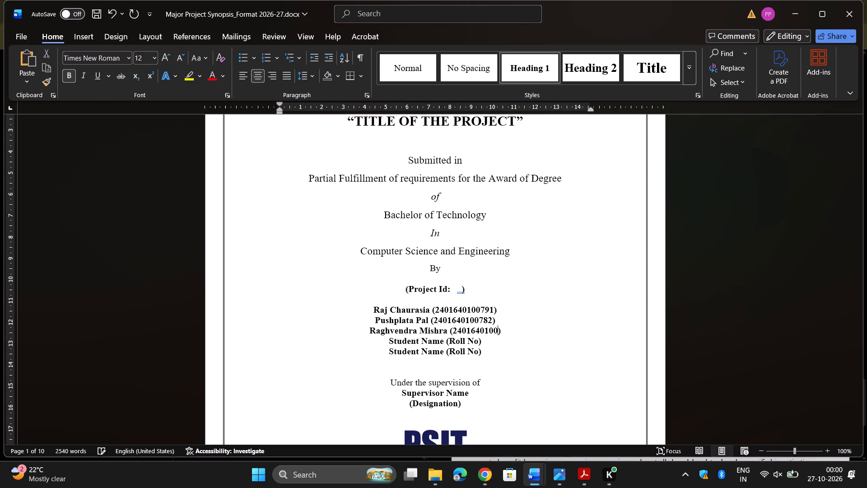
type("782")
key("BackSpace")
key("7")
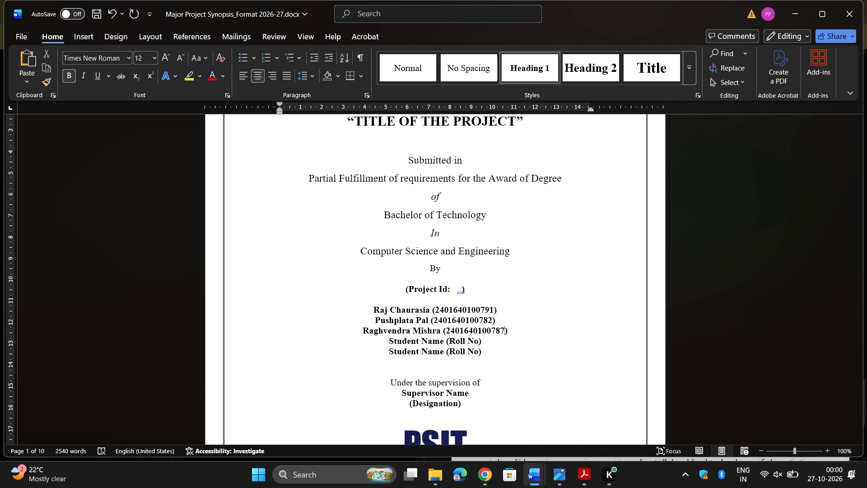
Replace the "Student Name" placeholder on the fourth student line of the cover page with the fourth student's name.
left_click(441, 339)
key("Right")
key("BackSpace")
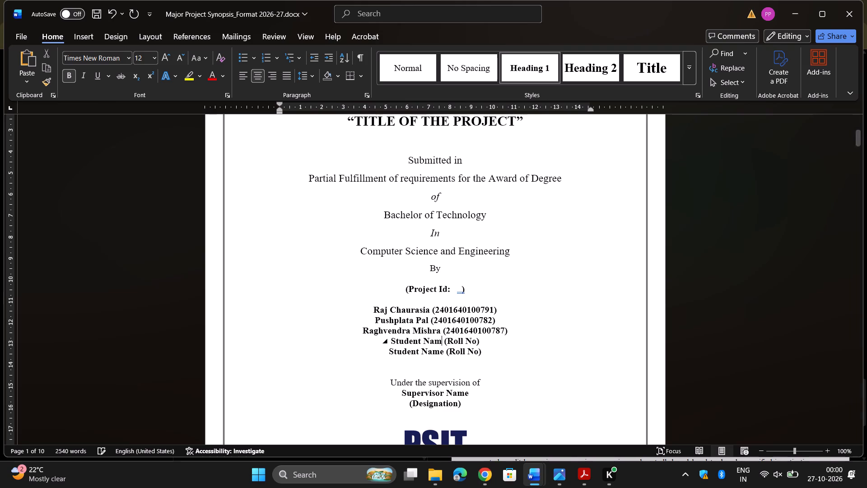
key("BackSpace")
key("BackSpace")
key("BackSpace")
key("BackSpace")
key("BackSpace")
key("BackSpace")
key("BackSpace")
key("BackSpace")
key("BackSpace")
key("BackSpace")
key("BackSpace")
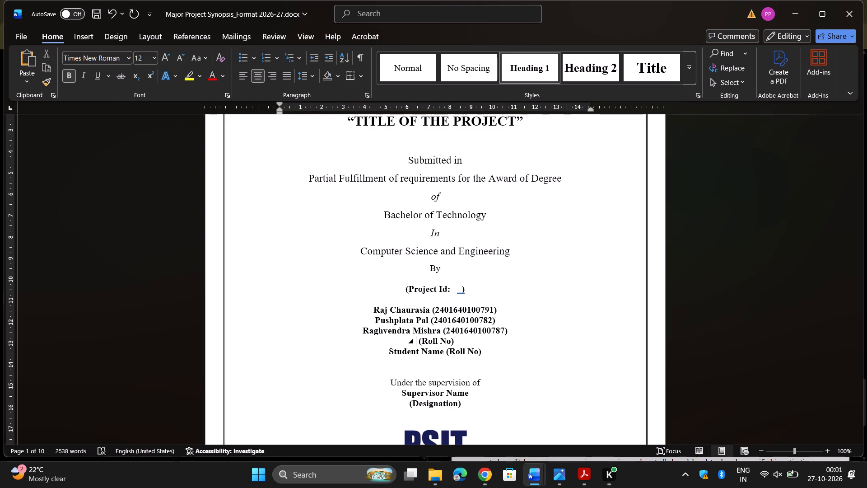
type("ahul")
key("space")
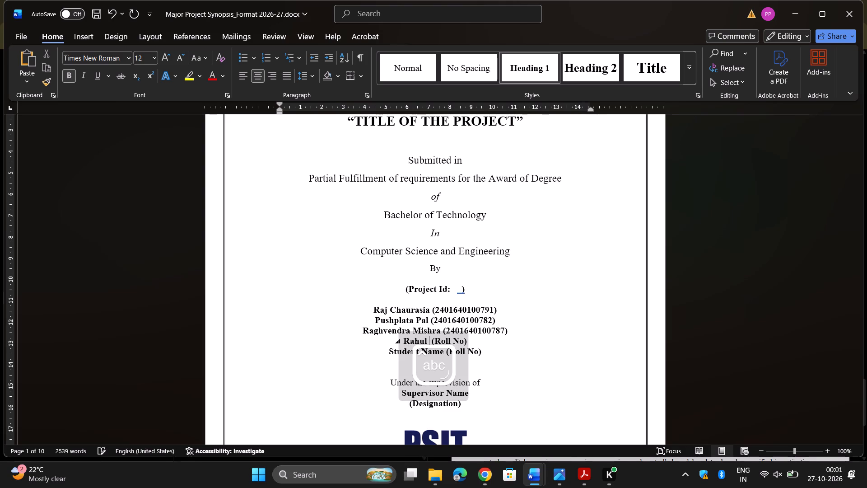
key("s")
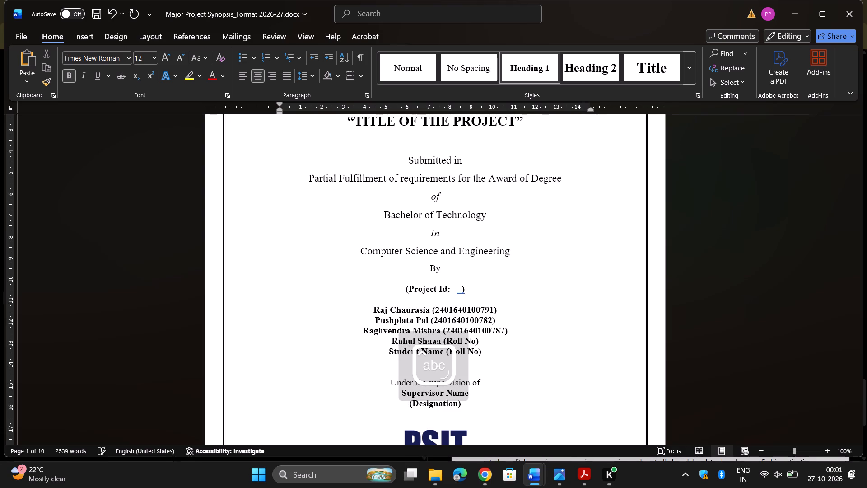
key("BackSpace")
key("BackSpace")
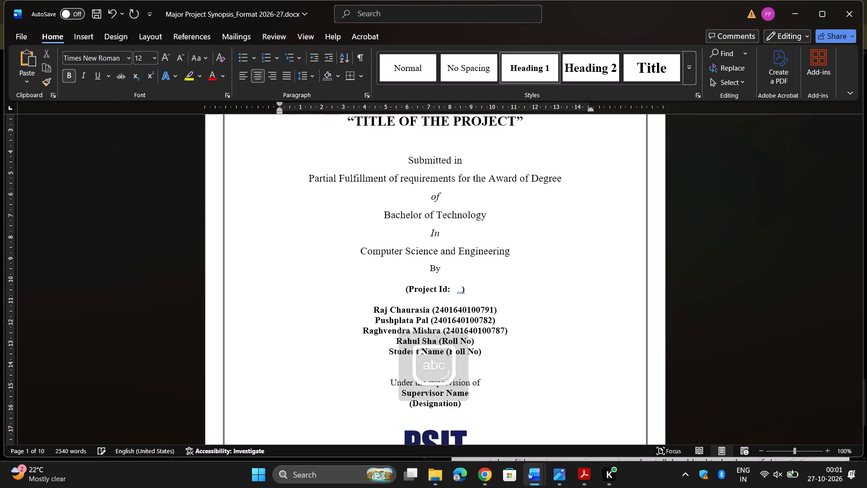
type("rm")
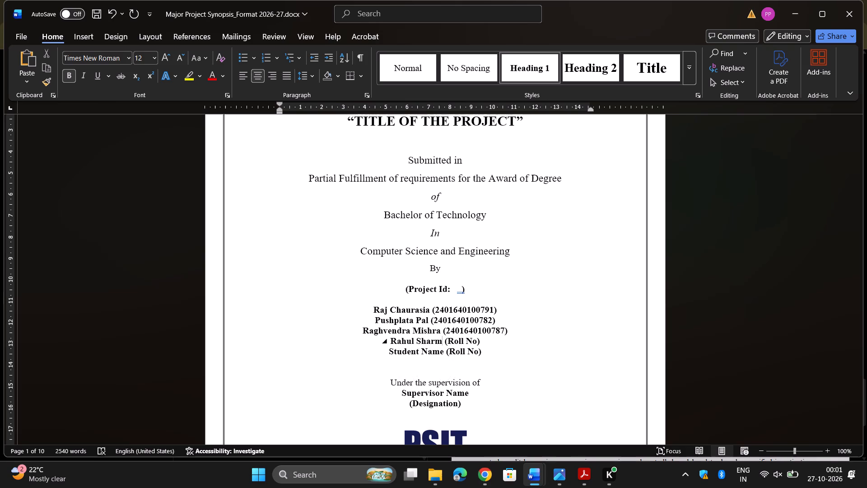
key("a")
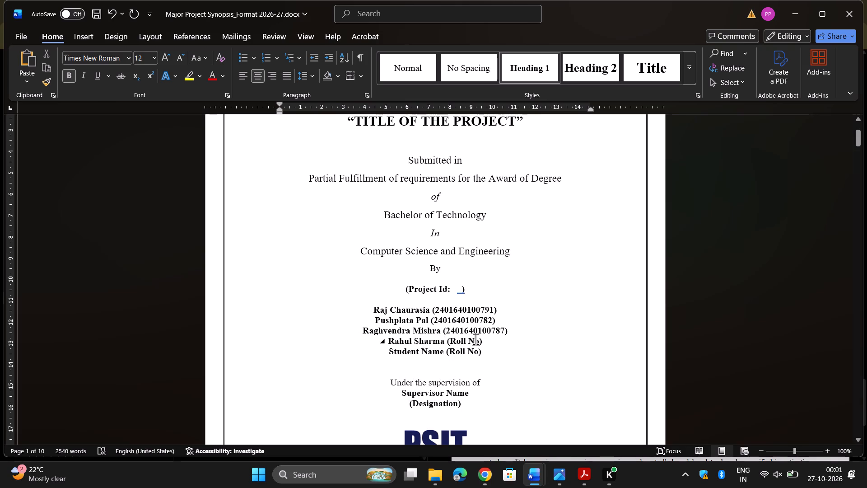
Replace the "Roll No" placeholder on the fourth student line with that student's roll number, kept in brackets.
left_click(475, 339)
key("Right")
key("BackSpace")
key("BackSpace")
key("BackSpace")
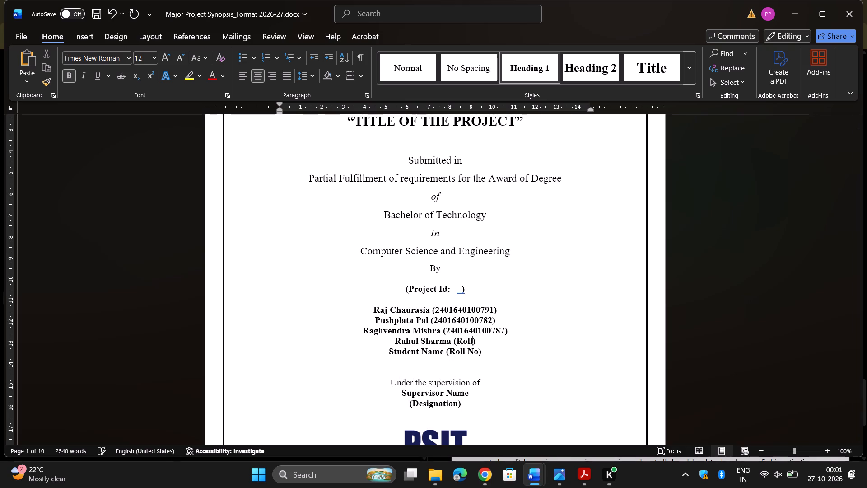
key("BackSpace")
key("BackSpace")
key("BackSpace")
key("BackSpace")
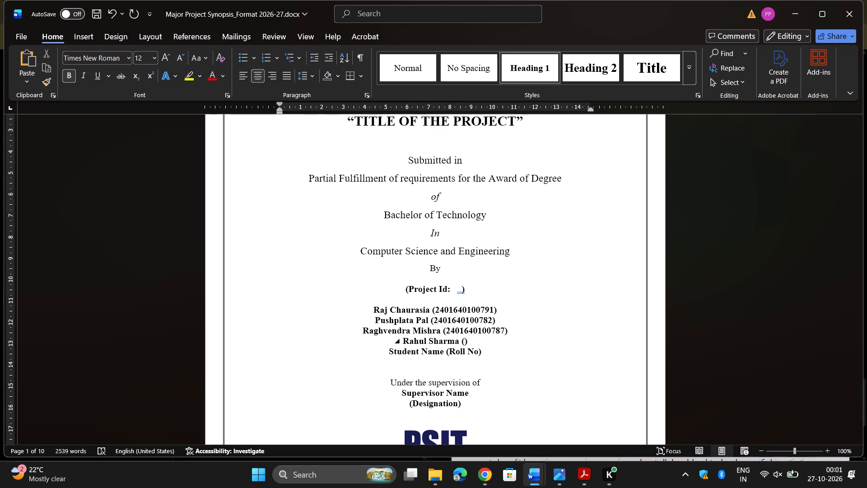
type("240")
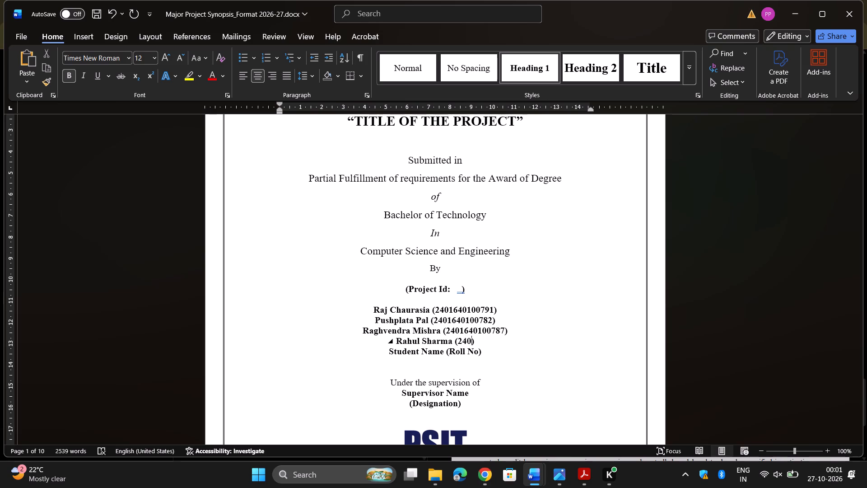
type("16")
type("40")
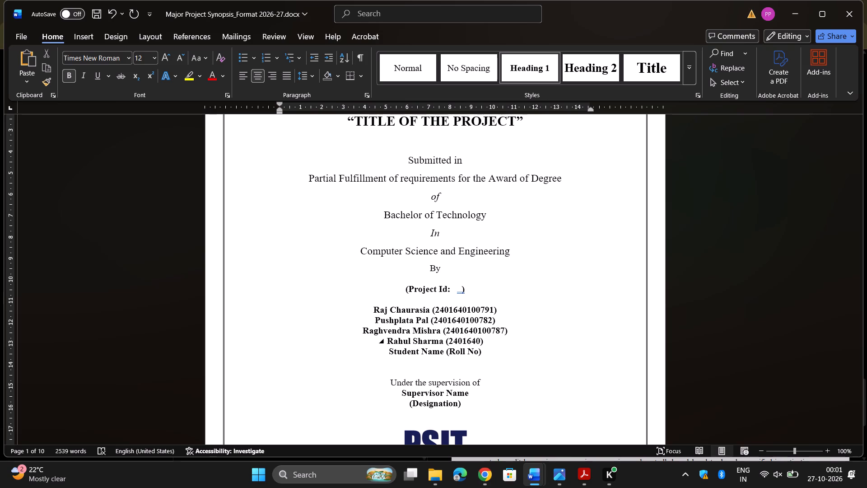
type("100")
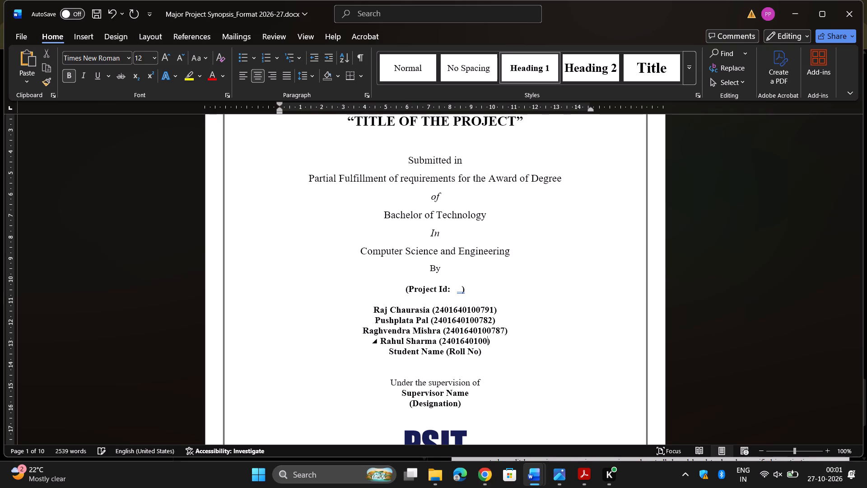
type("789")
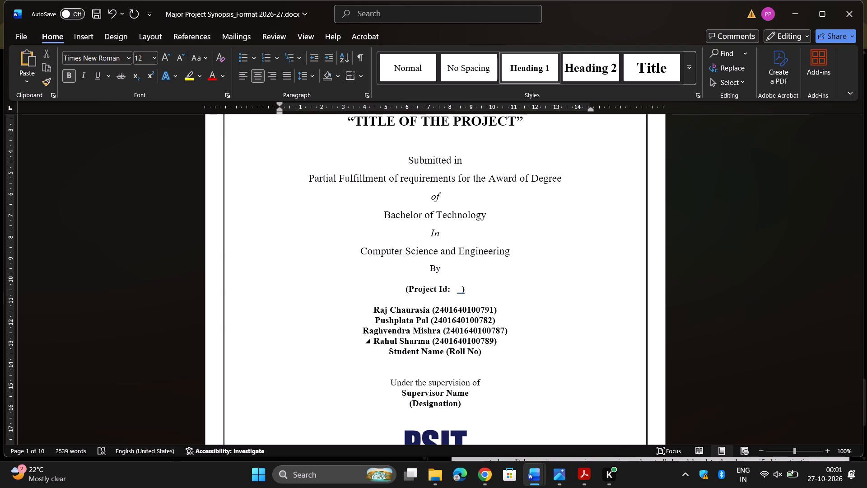
Replace the "Student Name" placeholder on the fifth student line of the cover page with the fifth student's name.
left_click(443, 357)
key("BackSpace")
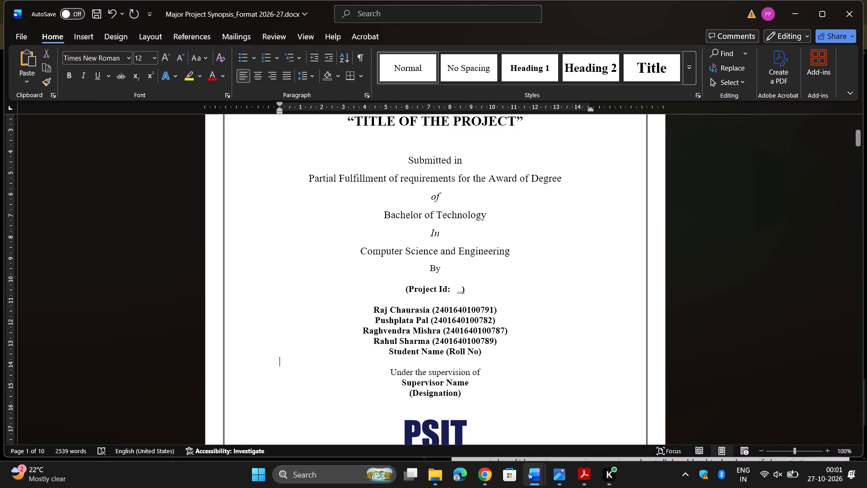
key("BackSpace")
key("BackSpace")
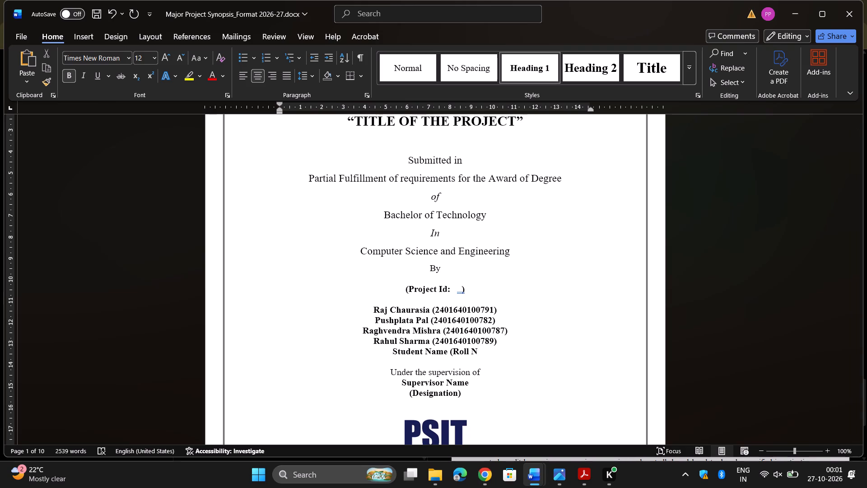
key("shift+parenright")
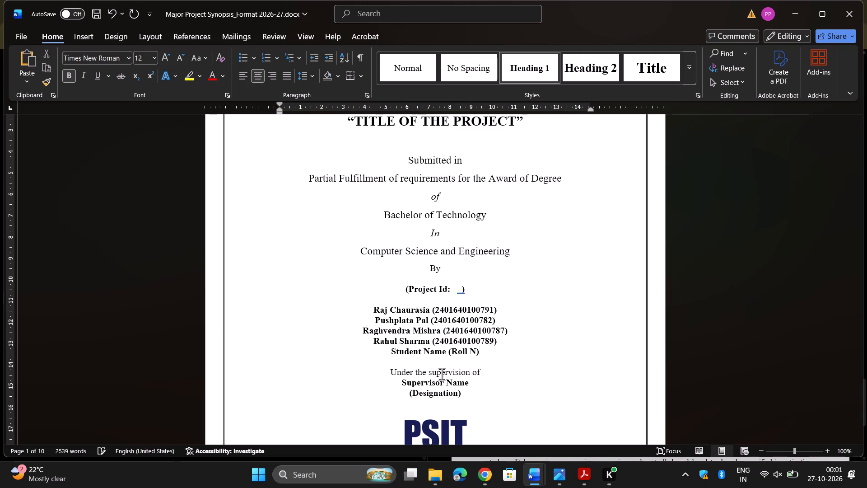
key("Left")
key("Left")
key("Left")
key("Left")
key("Left")
key("Left")
key("Left")
key("Left")
key("Left")
key("Left")
key("Right")
key("BackSpace")
key("BackSpace")
key("BackSpace")
key("BackSpace")
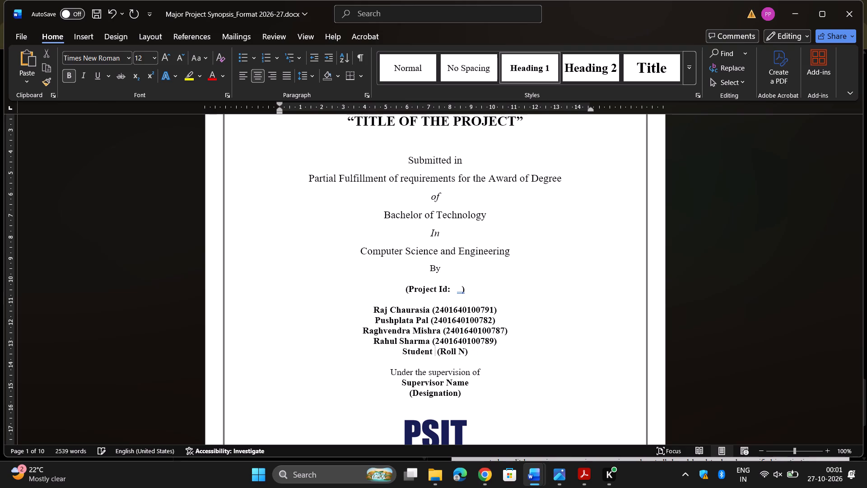
key("BackSpace")
key("BackSpace")
key("BackSpace")
key("BackSpace")
key("BackSpace")
key("BackSpace")
key("BackSpace")
key("BackSpace")
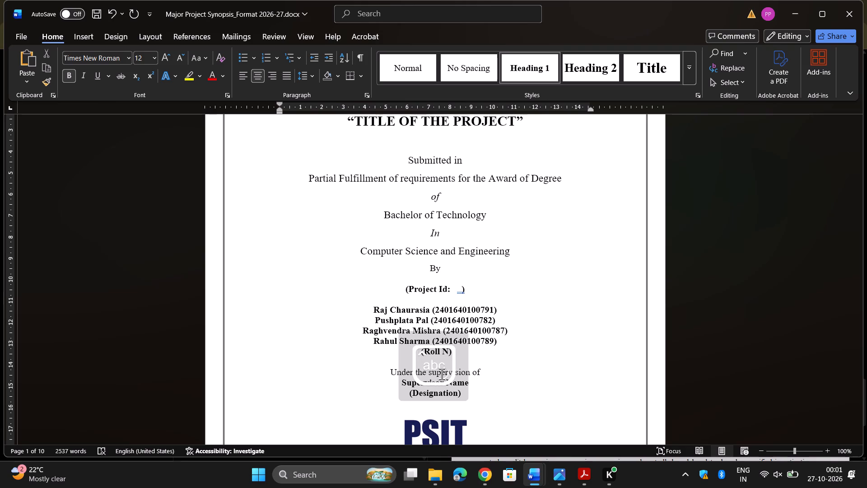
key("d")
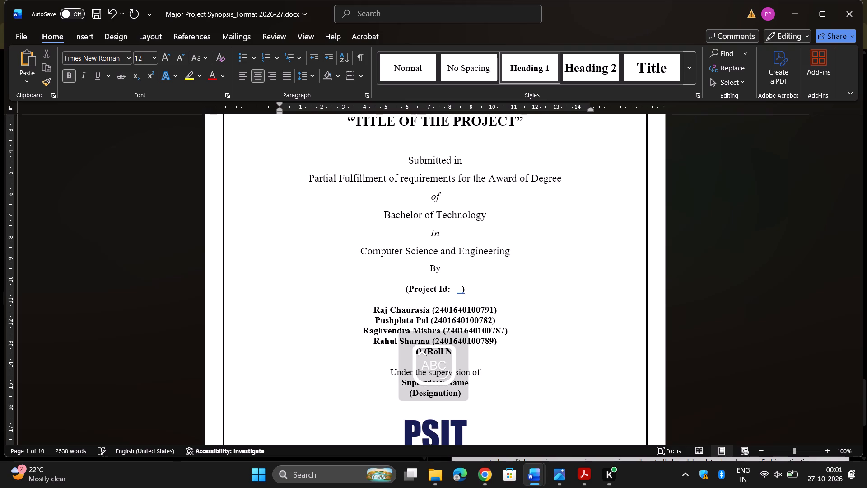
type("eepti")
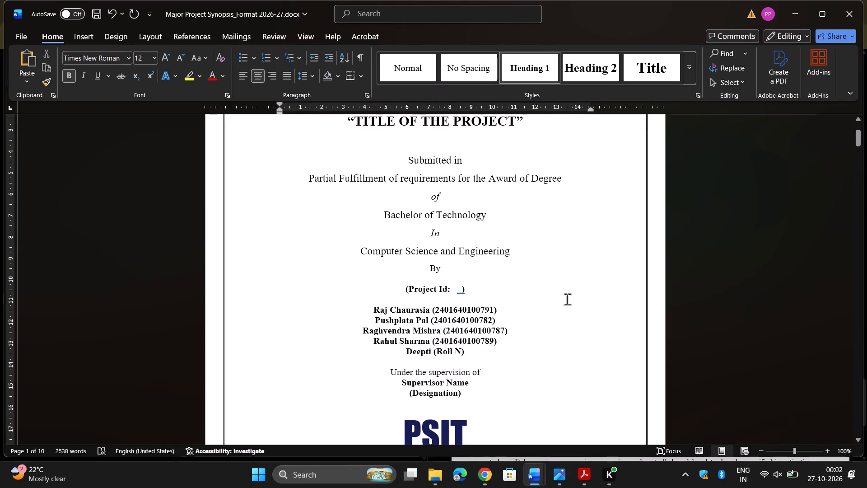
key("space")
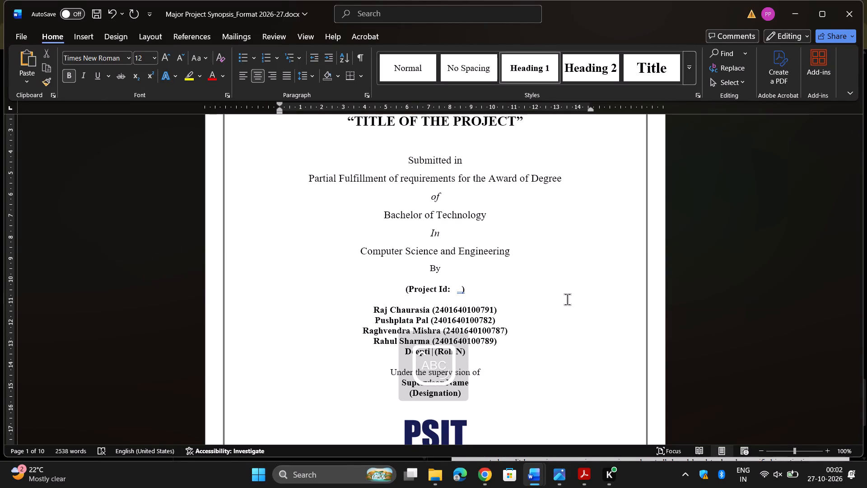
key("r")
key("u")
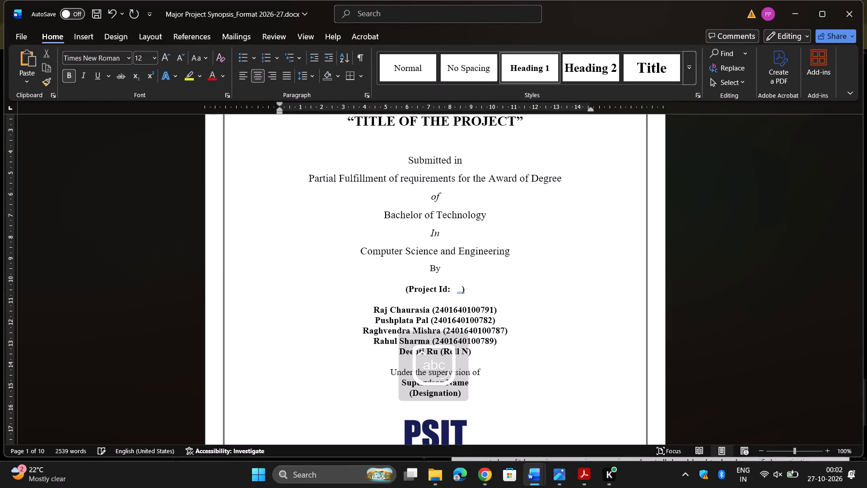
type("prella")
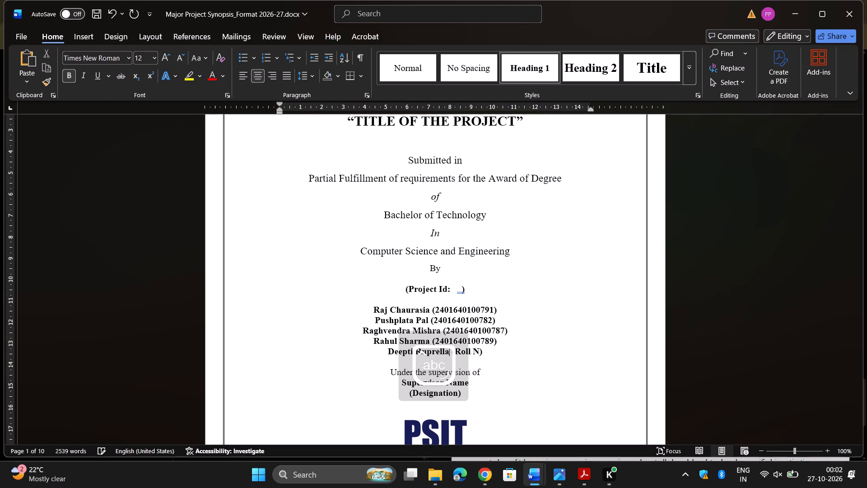
Replace the remaining roll number placeholder on the fifth student line with that student's roll number, kept in brackets.
left_click(477, 352)
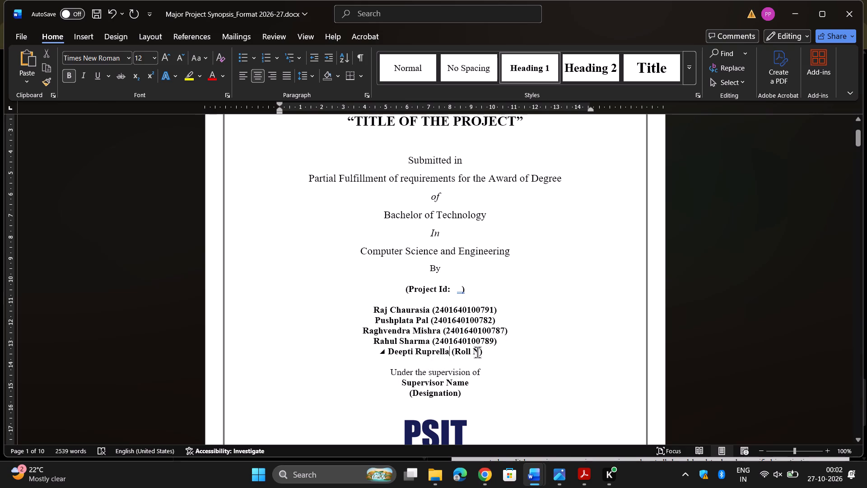
key("BackSpace")
key("BackSpace")
key("BackSpace")
key("BackSpace")
key("BackSpace")
key("BackSpace")
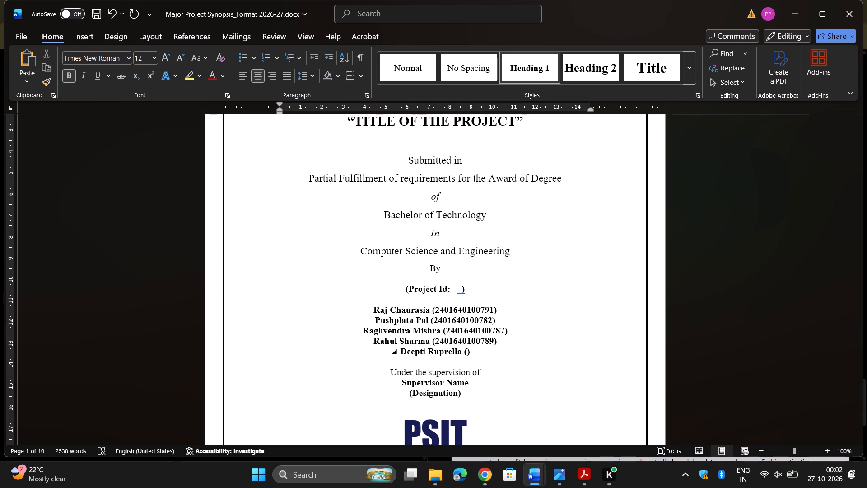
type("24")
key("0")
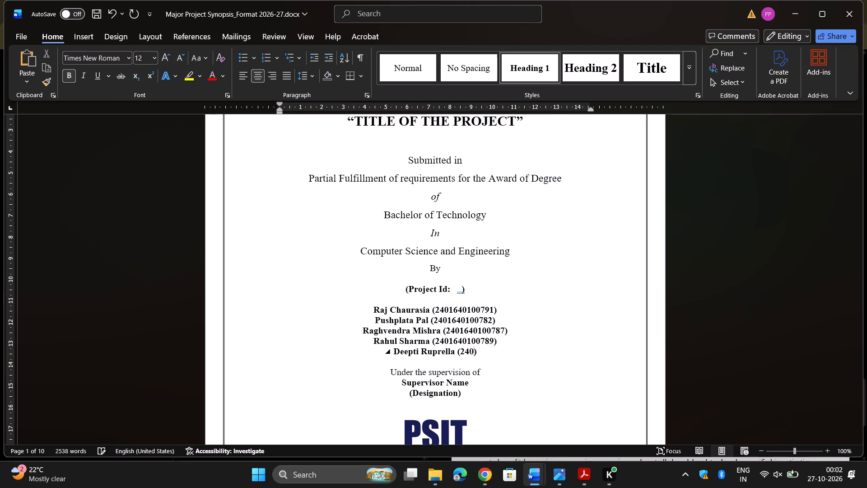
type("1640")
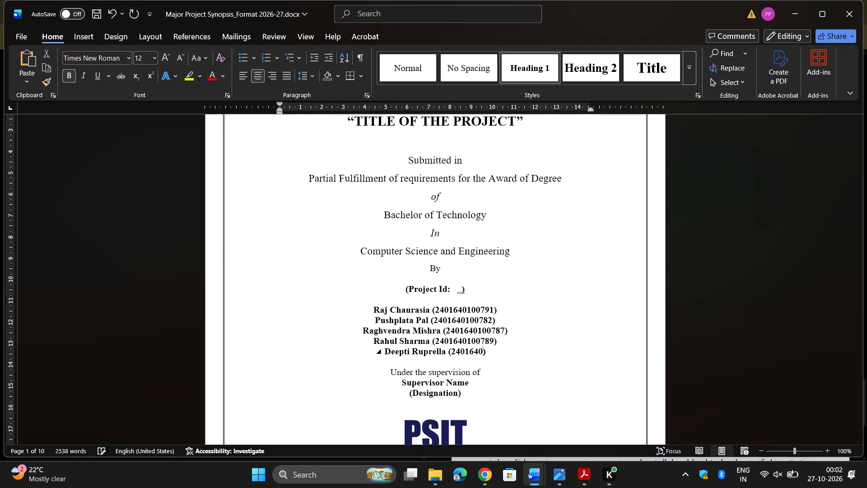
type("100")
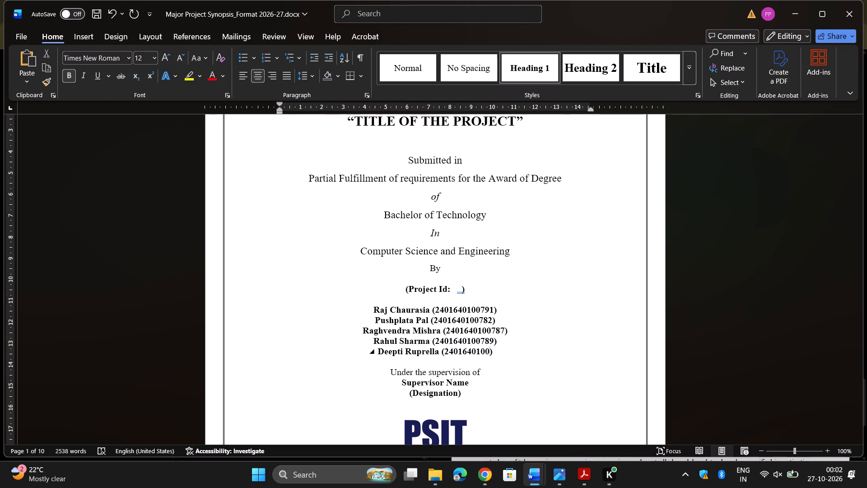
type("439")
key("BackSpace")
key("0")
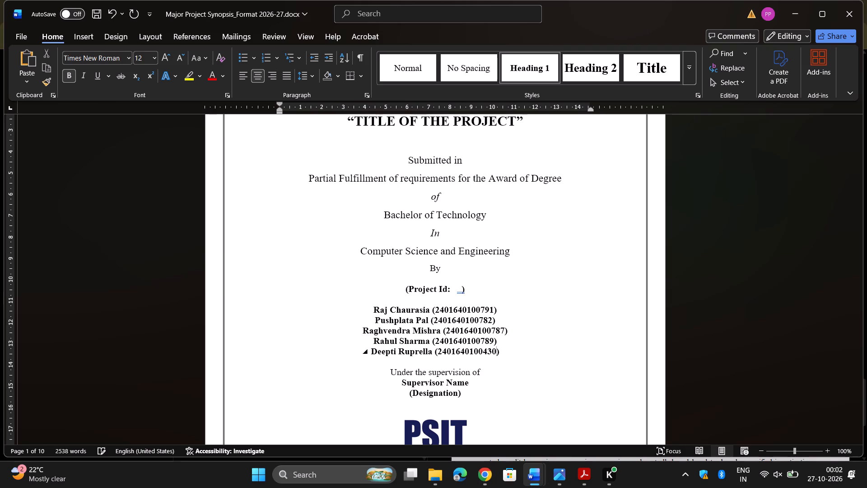
Add a new line below the fifth student line on the cover page and indent it with spaces to align under the names.
left_click(502, 351)
key("Return")
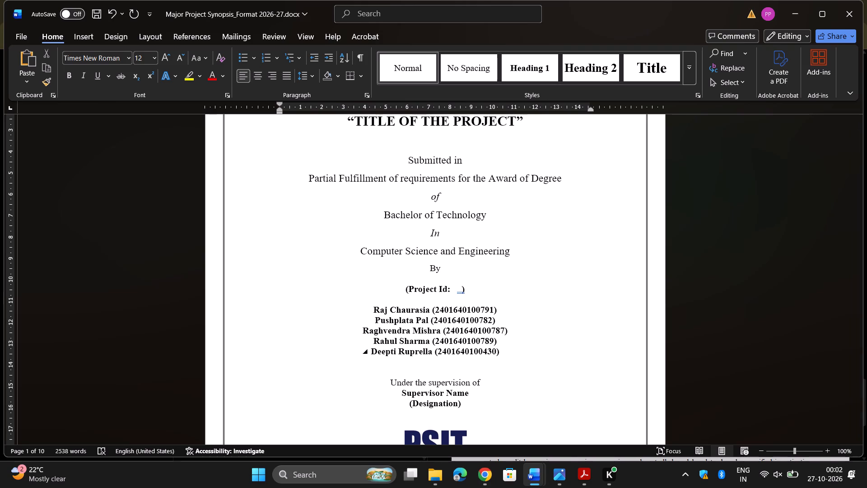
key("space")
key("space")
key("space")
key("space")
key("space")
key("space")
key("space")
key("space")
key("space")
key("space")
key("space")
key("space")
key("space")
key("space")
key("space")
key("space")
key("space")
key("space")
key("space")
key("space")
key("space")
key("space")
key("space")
Enter the sixth student's name on the new line, capitalising the first letter of each word.
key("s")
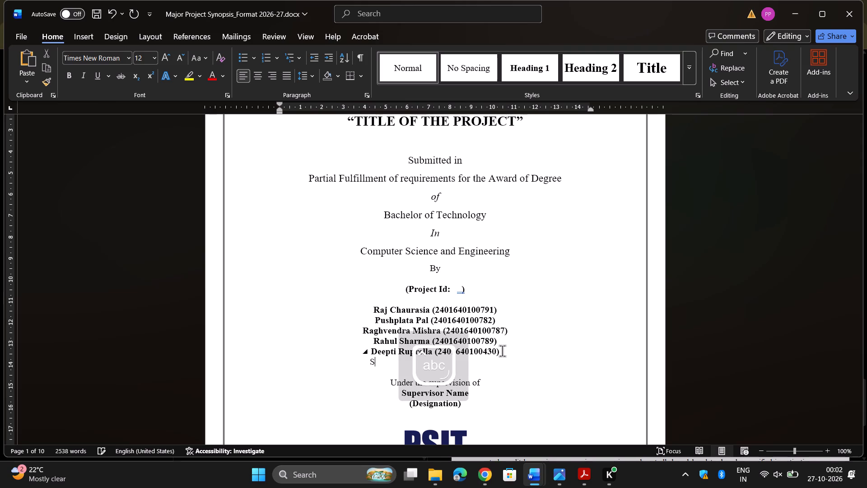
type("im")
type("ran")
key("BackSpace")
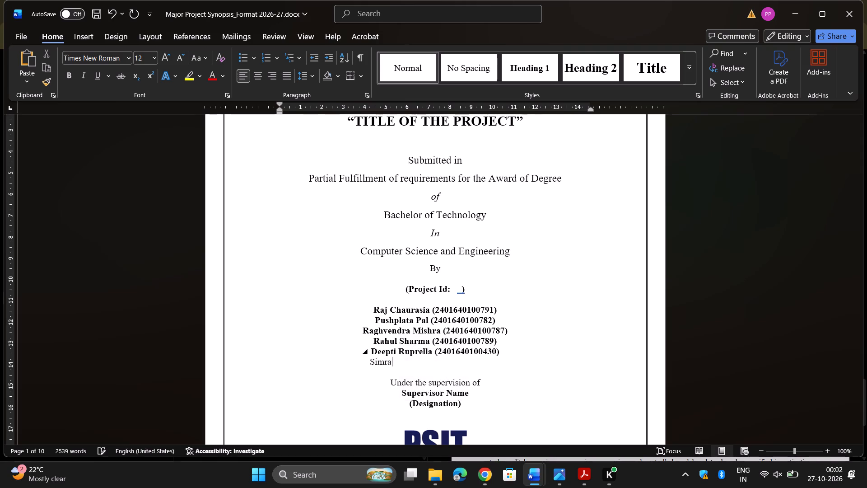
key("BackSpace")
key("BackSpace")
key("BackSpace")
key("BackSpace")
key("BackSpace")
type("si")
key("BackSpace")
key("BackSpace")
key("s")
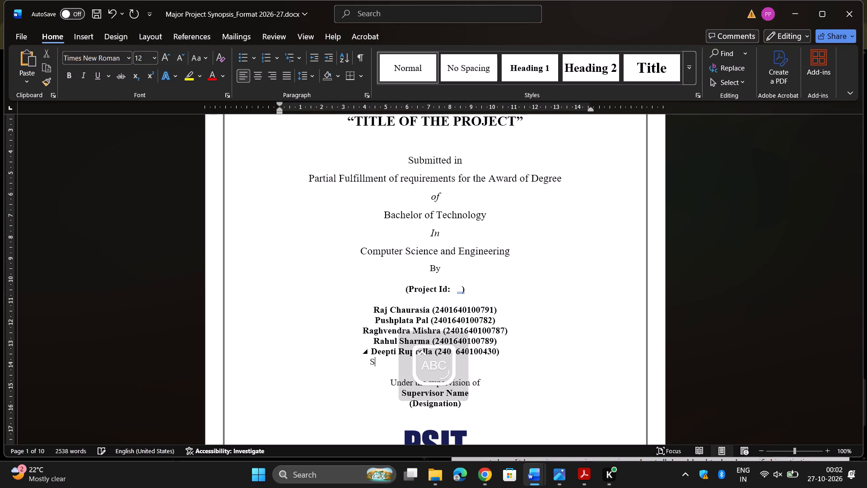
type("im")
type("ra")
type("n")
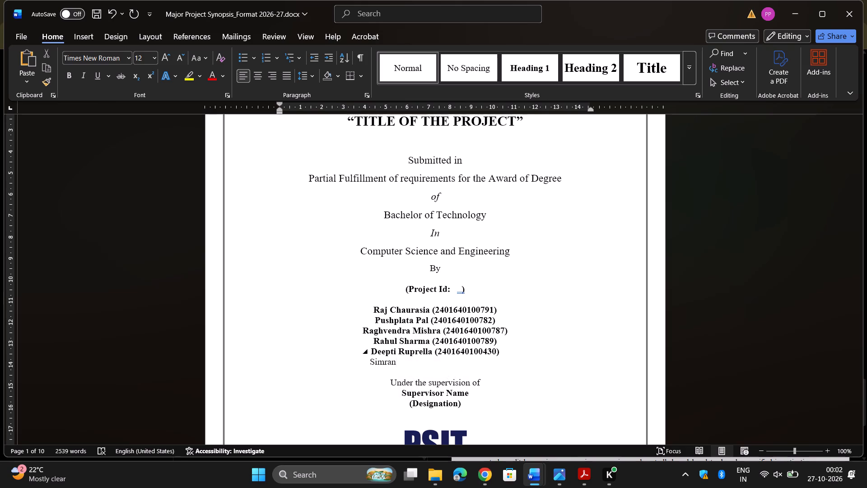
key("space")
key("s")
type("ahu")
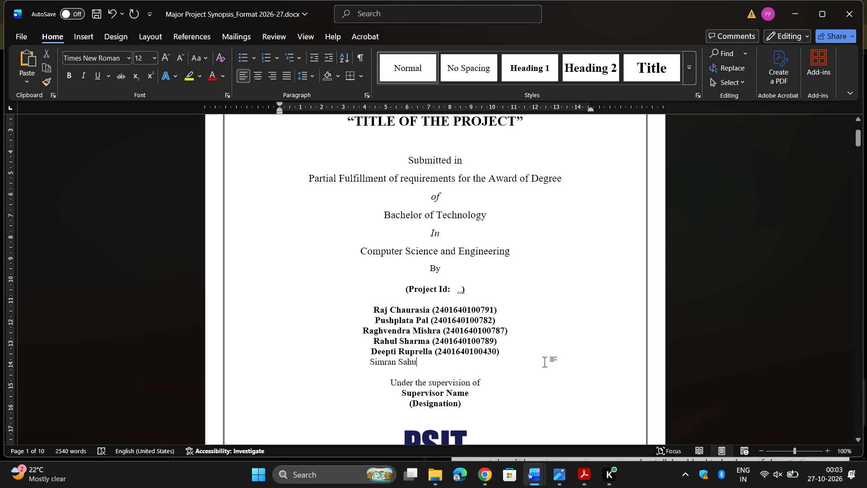
Make the sixth student's whole name bold to match the other student lines.
left_click_drag(420, 361, 362, 364)
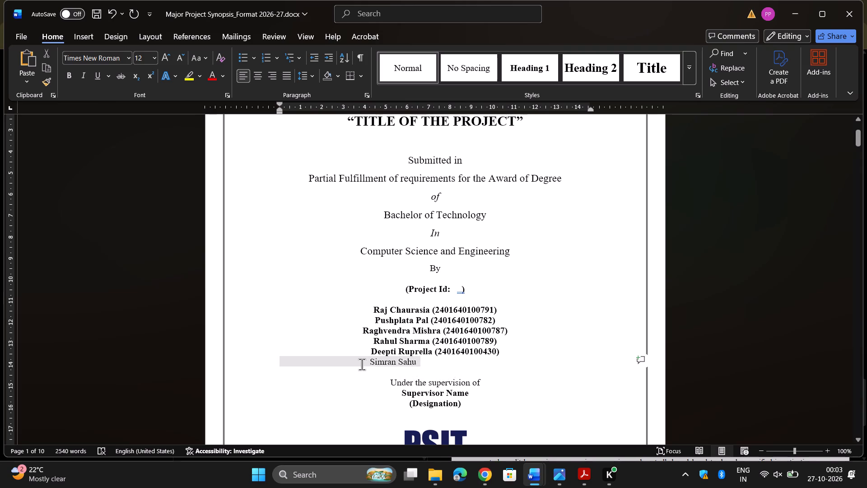
left_click_drag(362, 364, 374, 361)
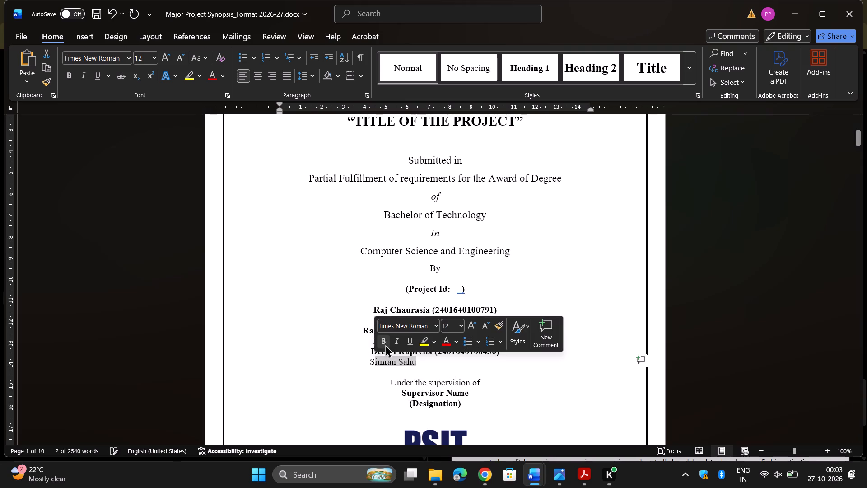
left_click(383, 343)
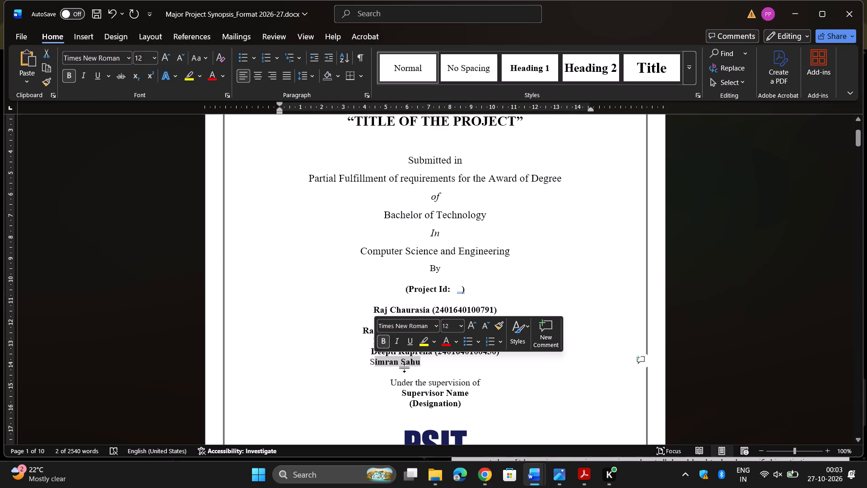
left_click(411, 364)
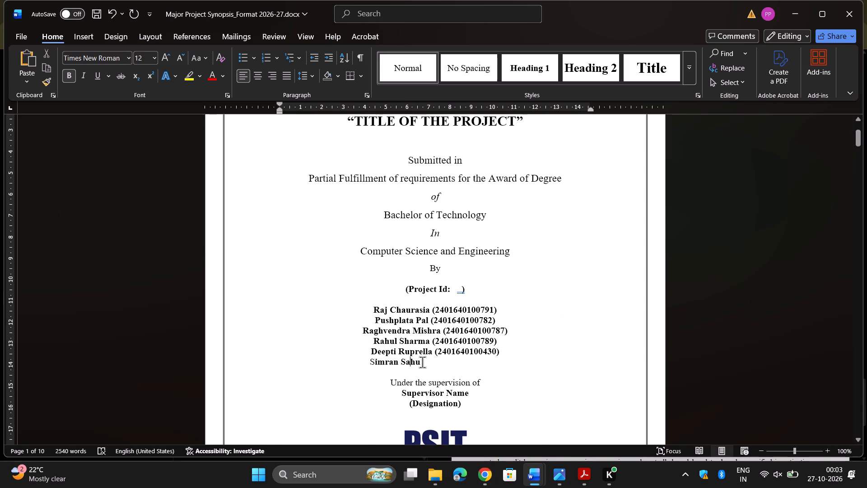
left_click_drag(422, 362, 371, 365)
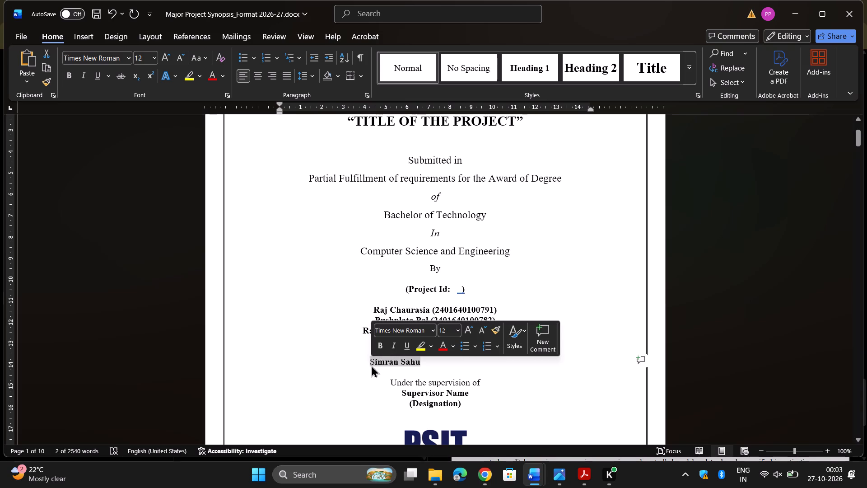
left_click(378, 347)
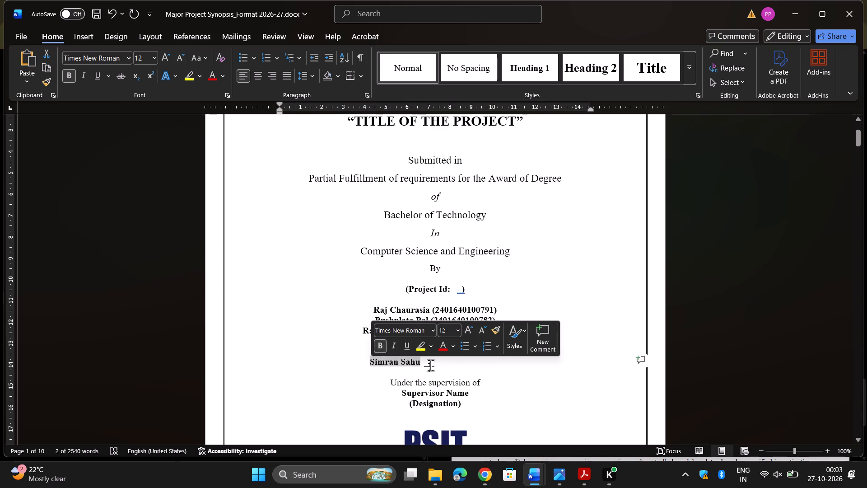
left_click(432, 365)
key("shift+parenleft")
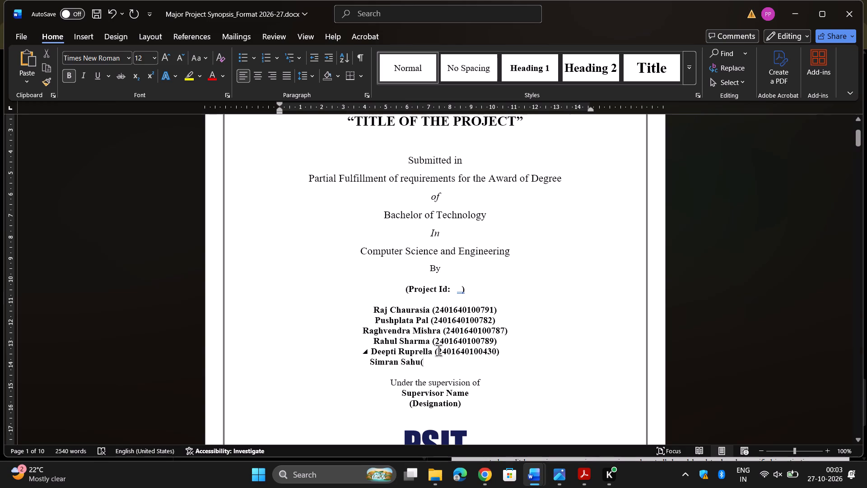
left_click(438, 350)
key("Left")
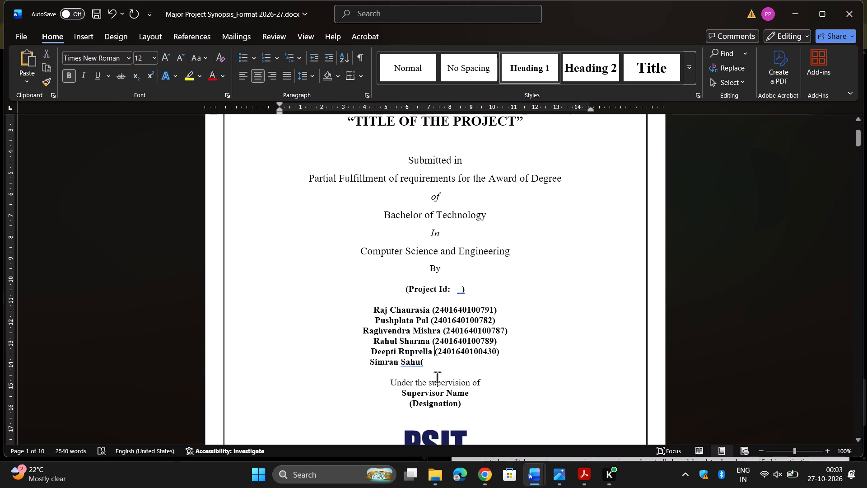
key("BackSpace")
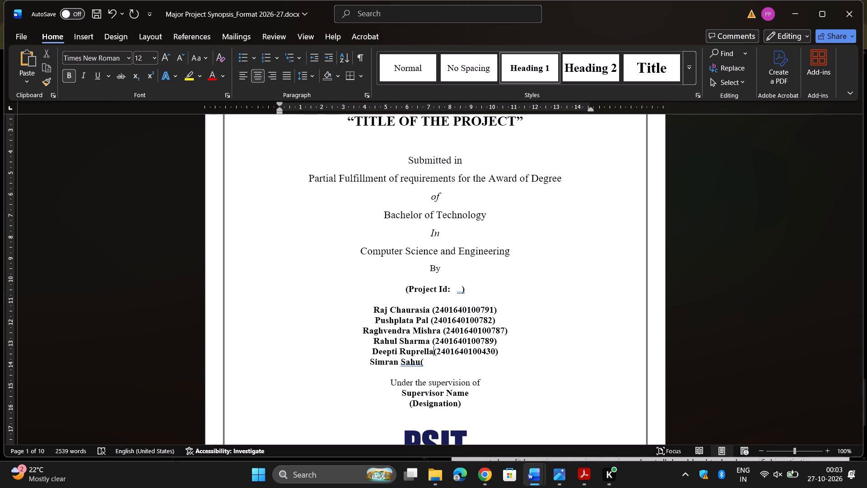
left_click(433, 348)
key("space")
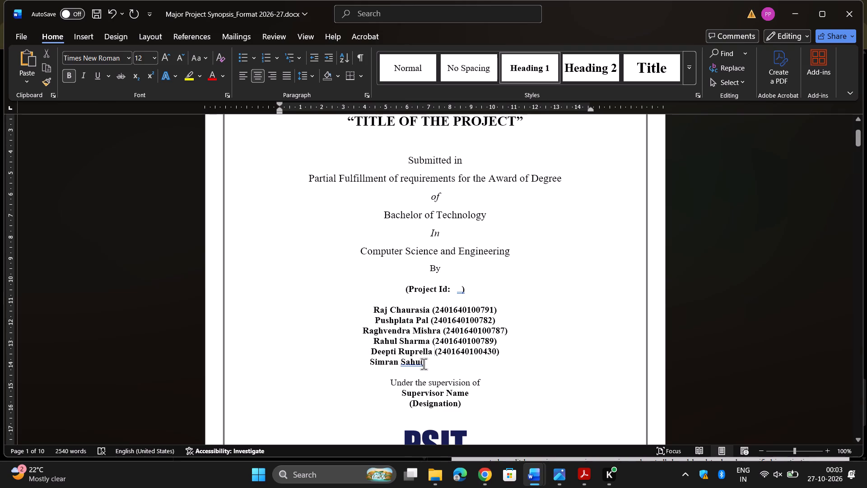
Replace the lone opening bracket after the sixth student's name with a space and a pair of brackets for the roll number.
left_click(424, 364)
key("BackSpace")
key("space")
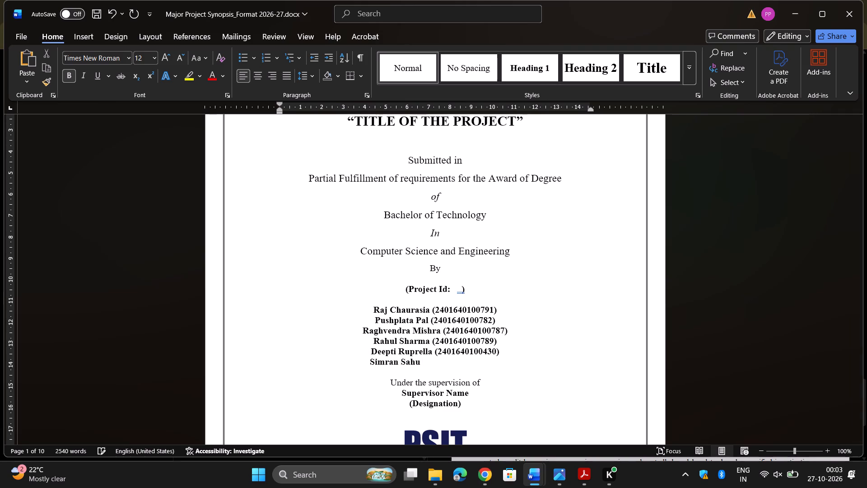
key("shift+parenleft")
key("shift+parenright")
key("Left")
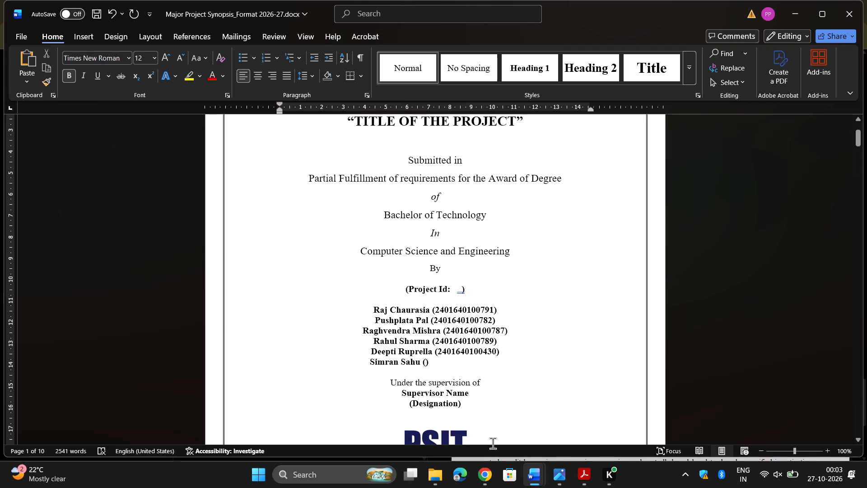